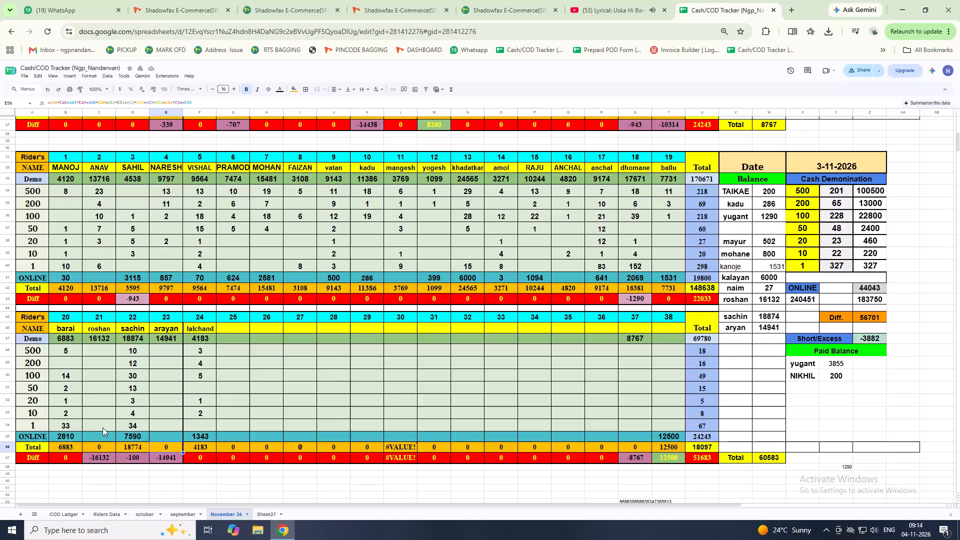
left_click(179, 5)
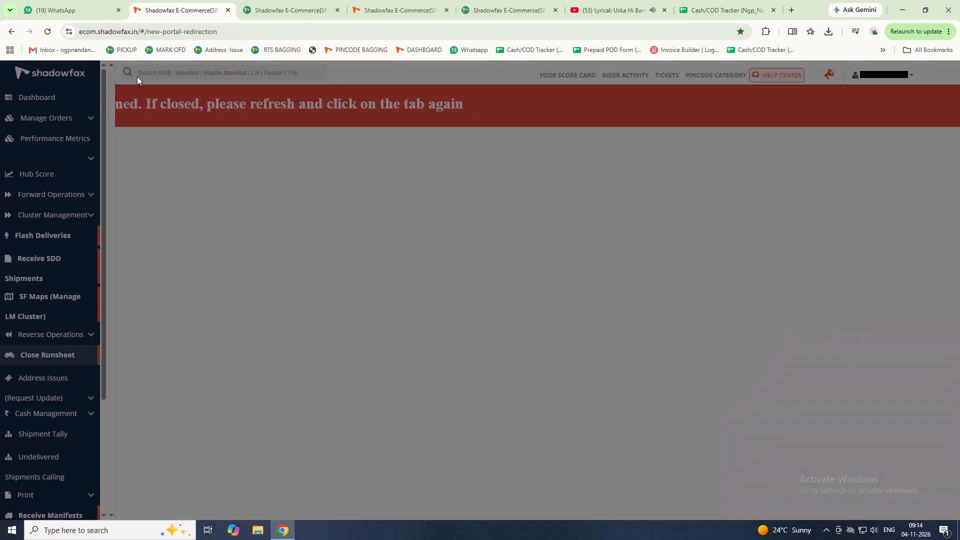
left_click(37, 94)
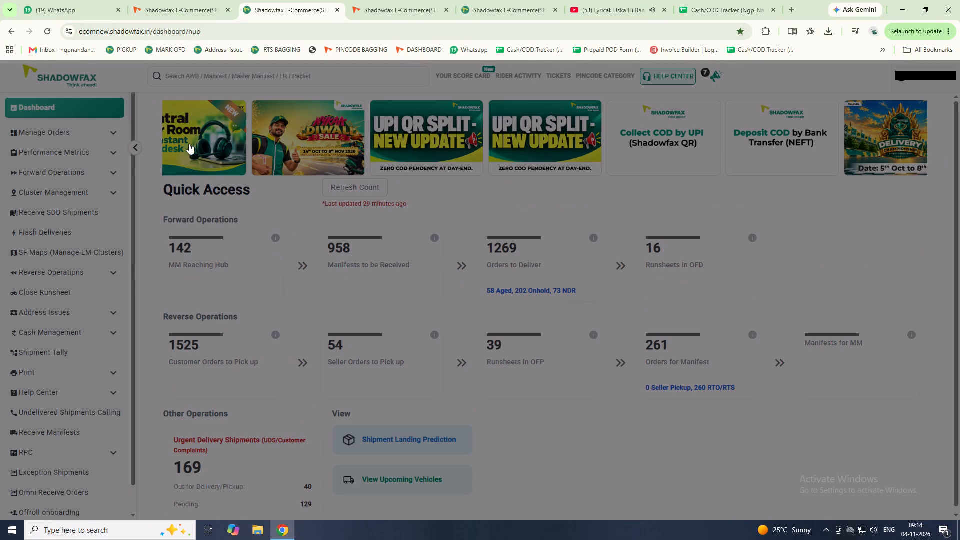
left_click(65, 136)
left_click(44, 144)
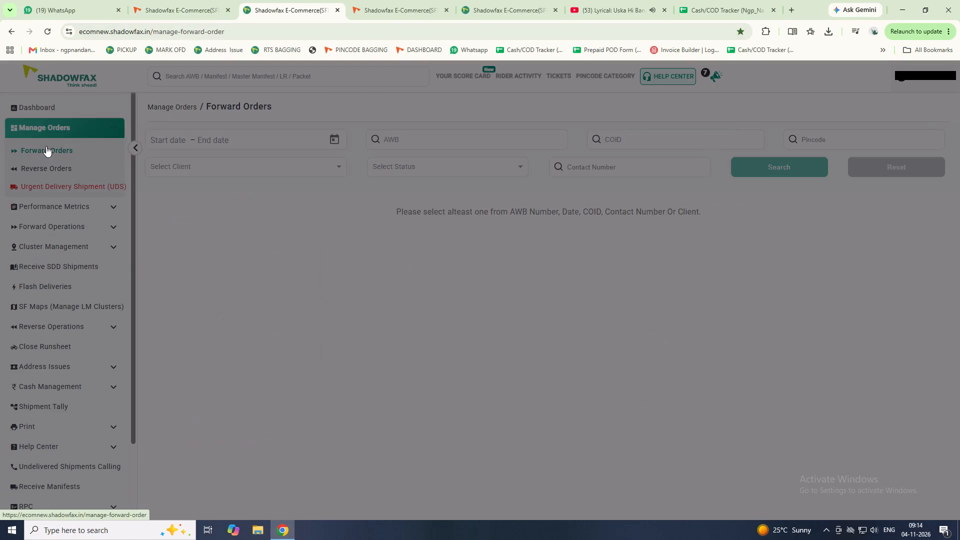
left_click(46, 146)
left_click(459, 143)
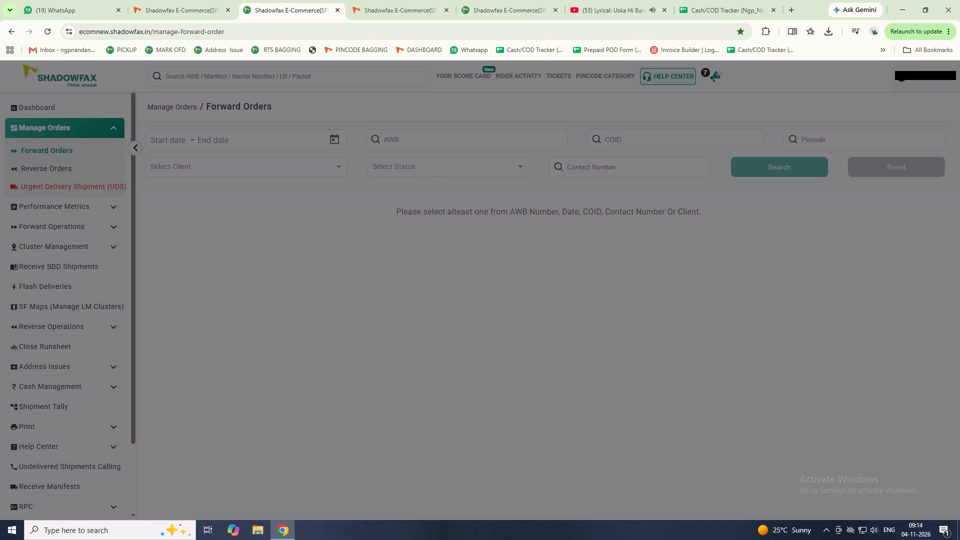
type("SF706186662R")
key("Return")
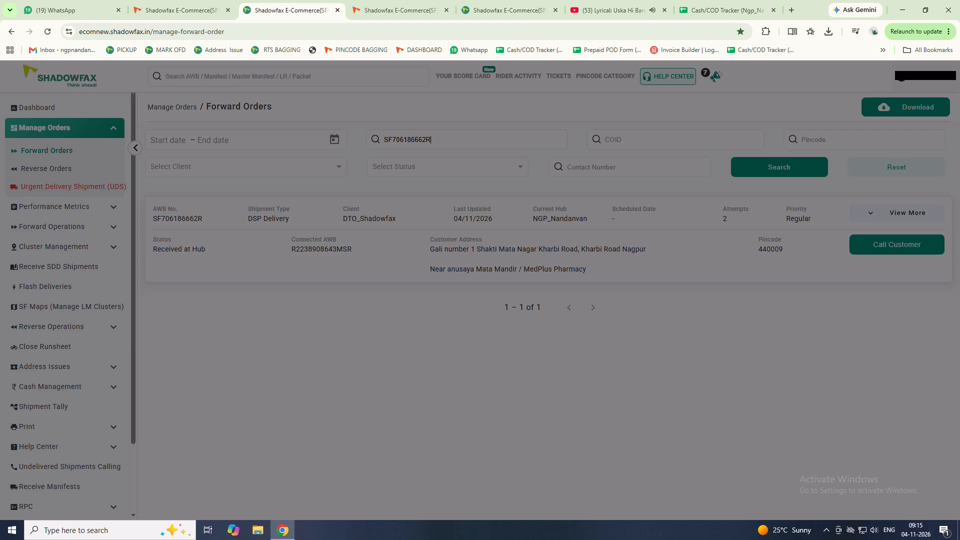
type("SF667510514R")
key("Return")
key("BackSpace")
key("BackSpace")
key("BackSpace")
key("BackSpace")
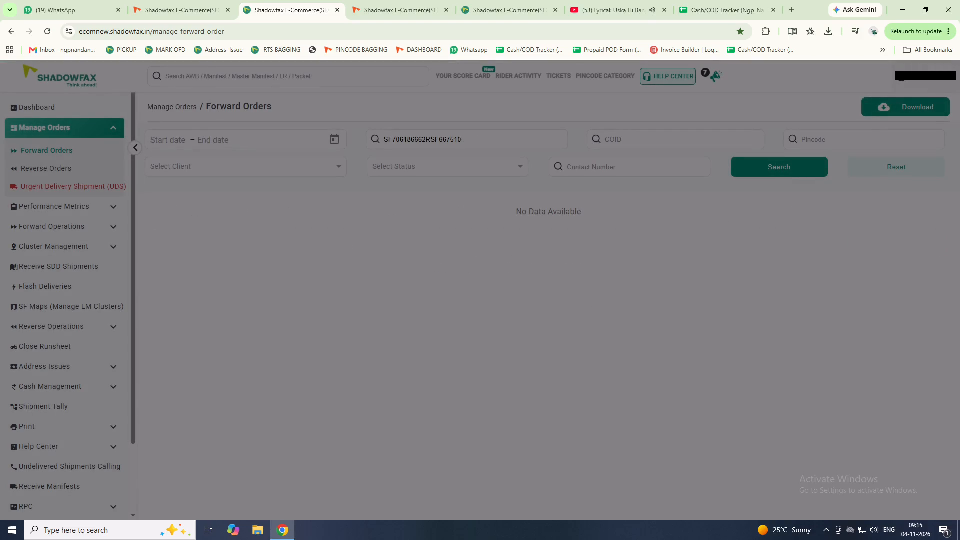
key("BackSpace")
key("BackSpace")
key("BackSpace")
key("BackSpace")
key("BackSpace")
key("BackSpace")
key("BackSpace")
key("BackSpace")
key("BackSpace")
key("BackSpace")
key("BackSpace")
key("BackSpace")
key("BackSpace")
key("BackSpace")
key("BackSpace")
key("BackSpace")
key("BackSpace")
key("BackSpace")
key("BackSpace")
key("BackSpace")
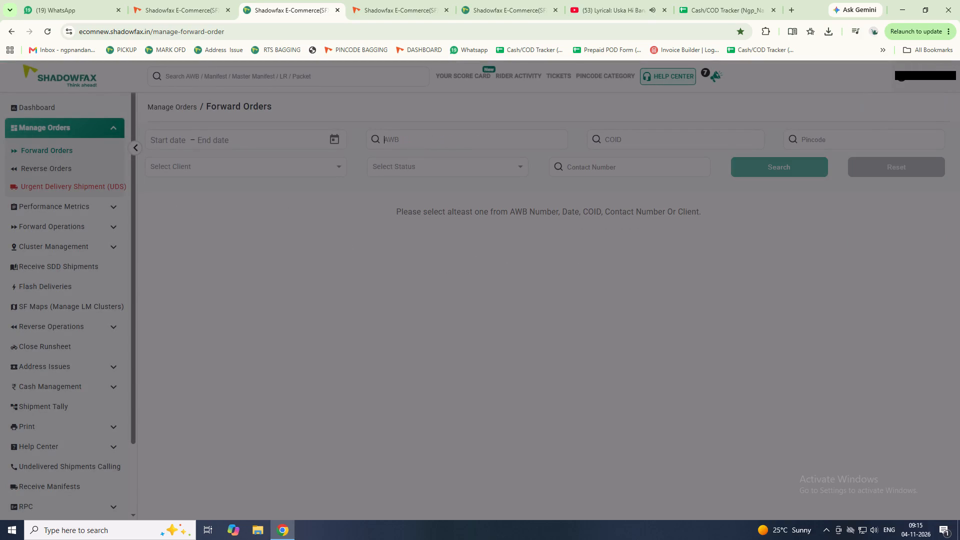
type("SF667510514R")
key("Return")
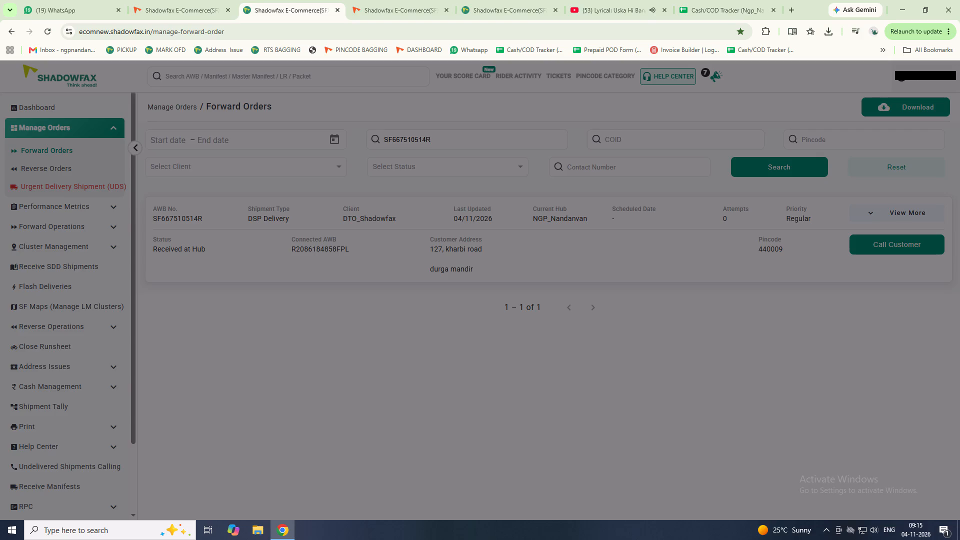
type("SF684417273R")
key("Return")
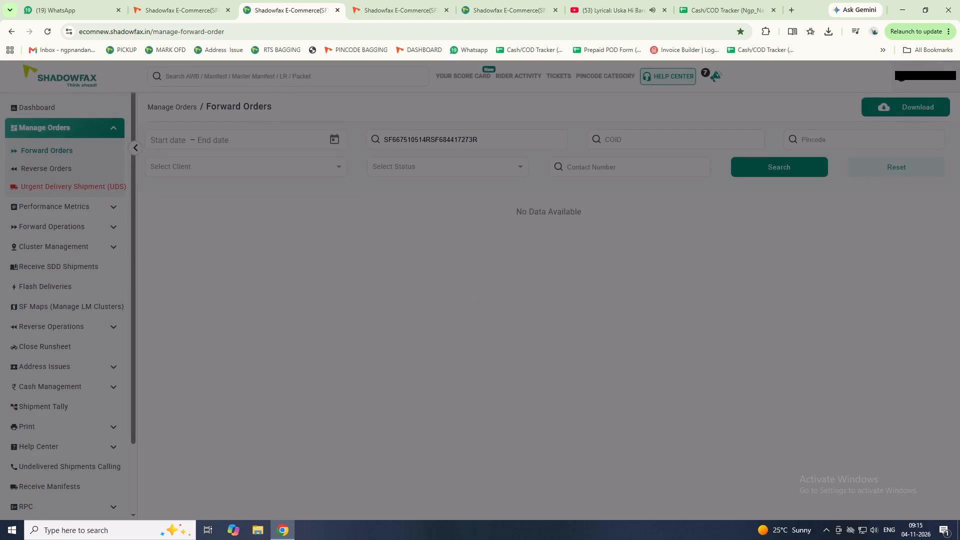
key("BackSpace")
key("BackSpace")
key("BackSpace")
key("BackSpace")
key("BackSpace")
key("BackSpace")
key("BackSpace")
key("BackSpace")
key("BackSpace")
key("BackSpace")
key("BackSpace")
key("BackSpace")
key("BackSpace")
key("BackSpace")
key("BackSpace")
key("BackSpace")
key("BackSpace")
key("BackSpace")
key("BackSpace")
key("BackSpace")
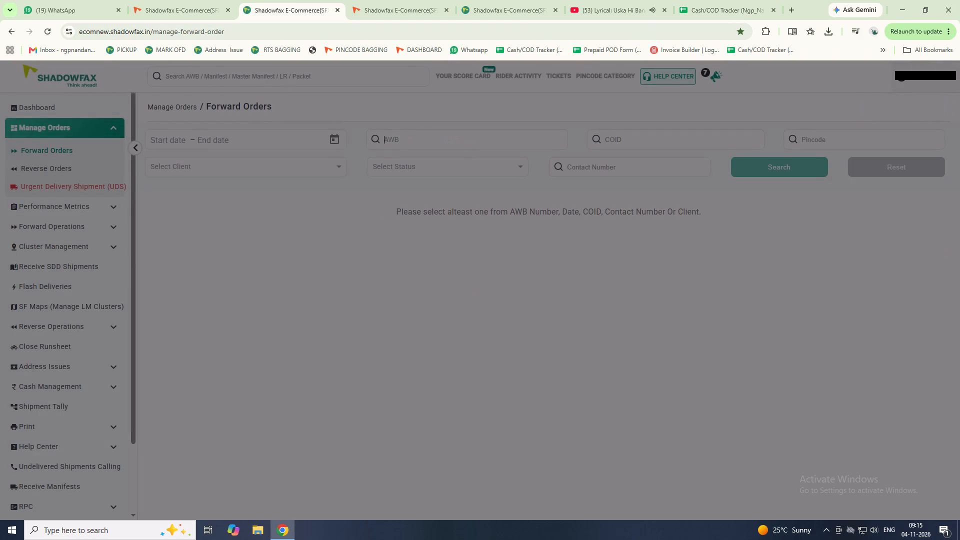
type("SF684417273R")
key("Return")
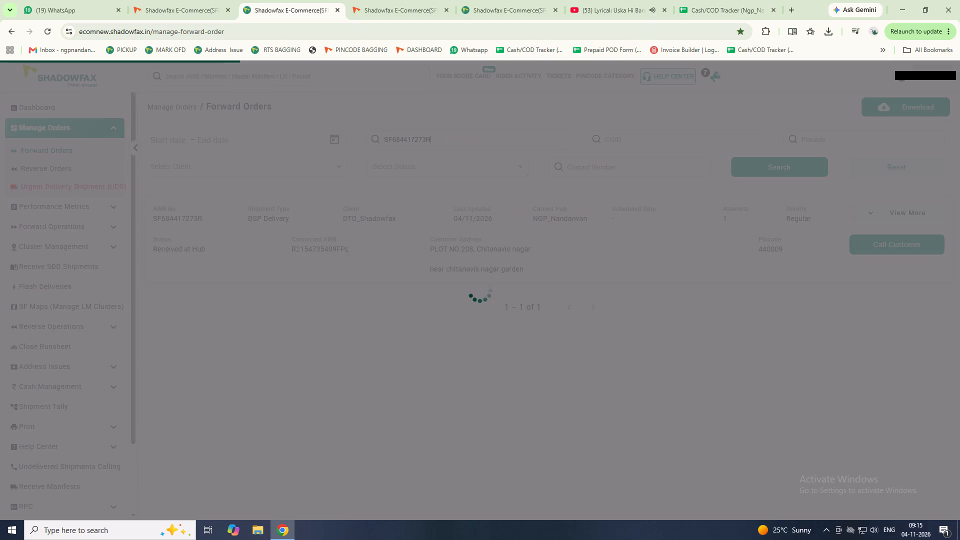
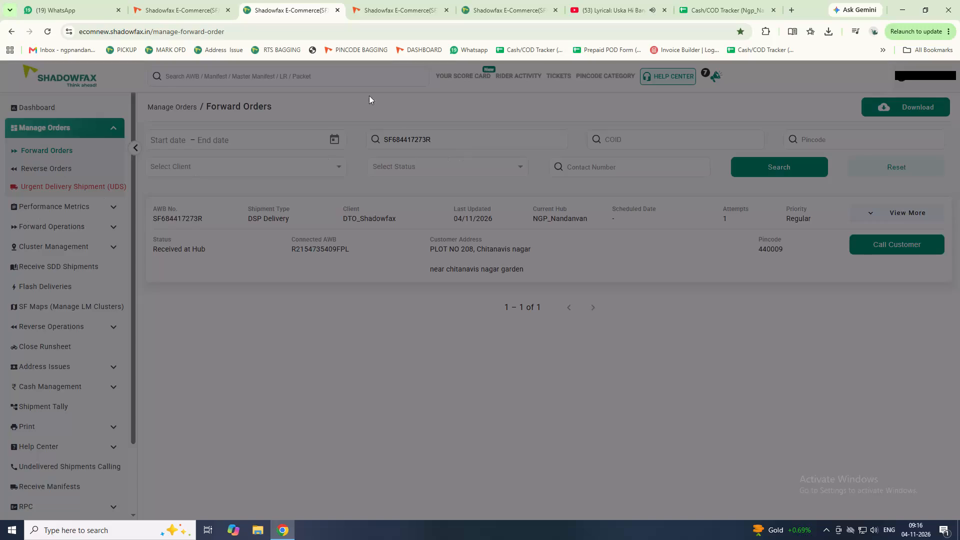
Go to Manage Runsheets from the dashboard, refresh the counts and open the Create RTS Runsheet page.
left_click(43, 108)
left_click(532, 259)
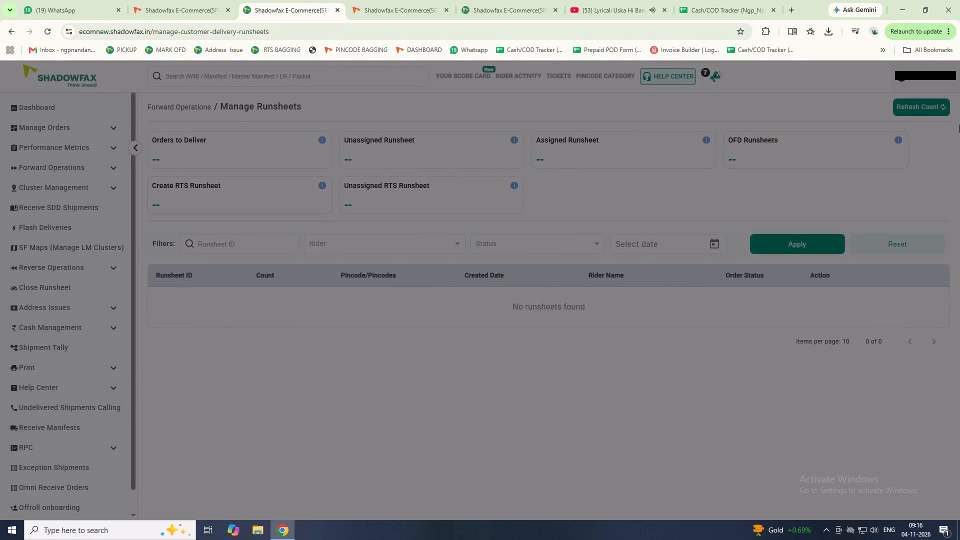
triple_click(917, 109)
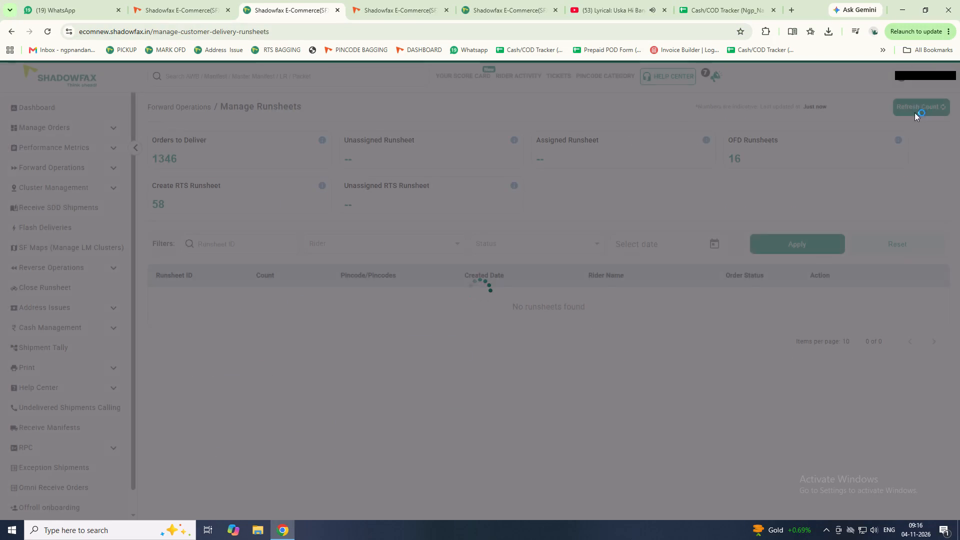
left_click(227, 195)
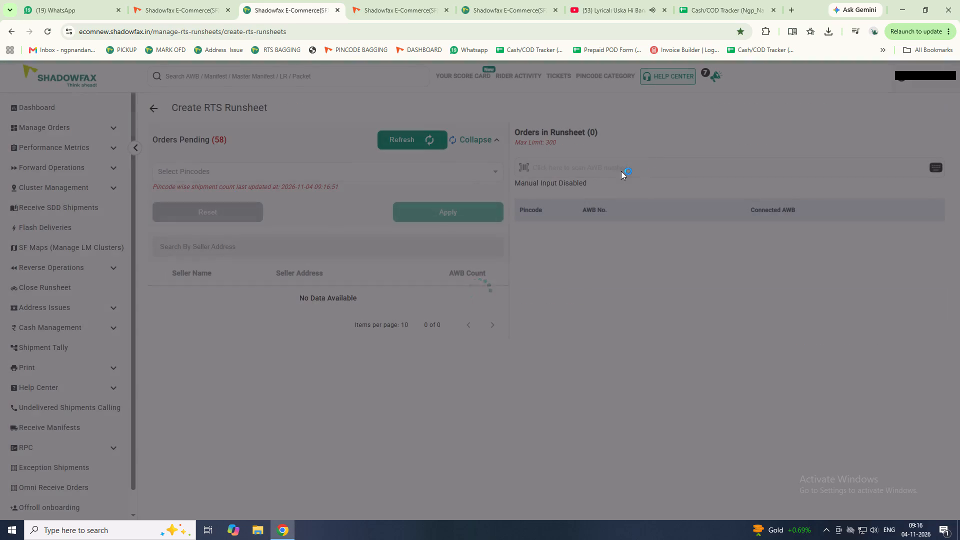
Filter the pending RTS orders by pincode 440009 and select all listed sellers for the runsheet.
left_click(443, 172)
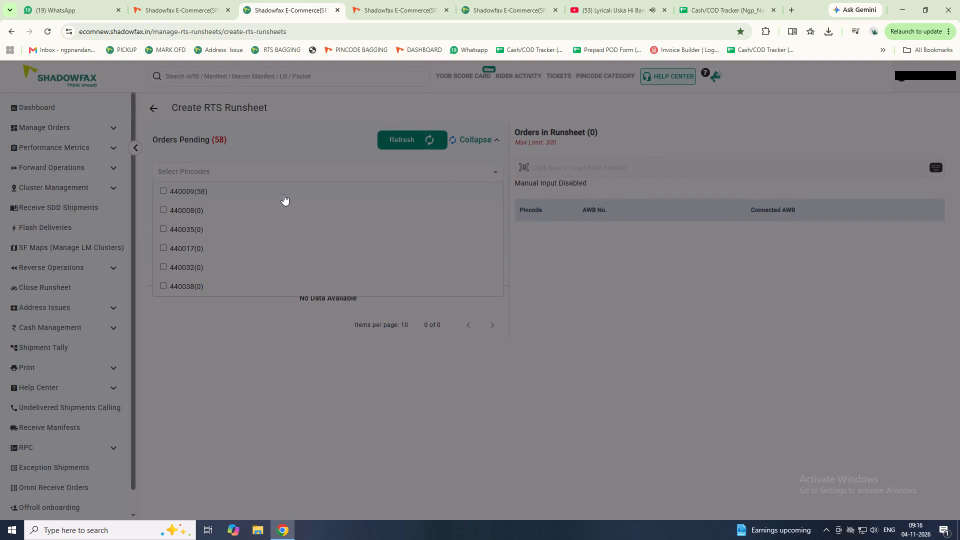
left_click(283, 193)
left_click(465, 211)
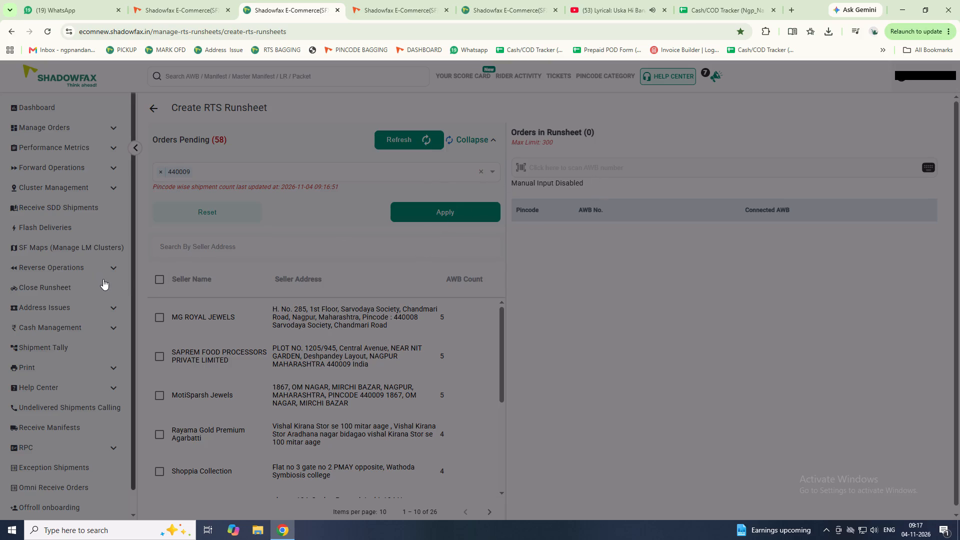
left_click(159, 279)
left_click(478, 276)
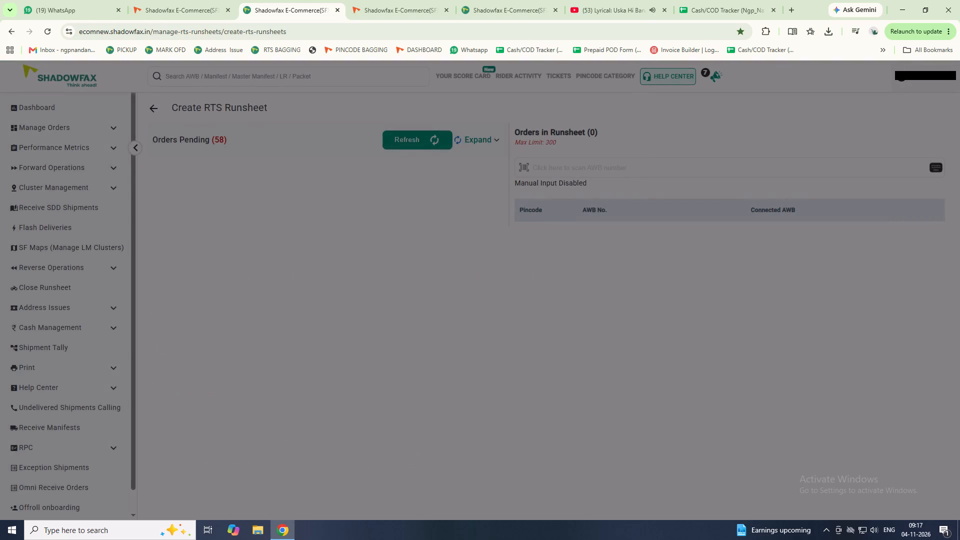
left_click(601, 175)
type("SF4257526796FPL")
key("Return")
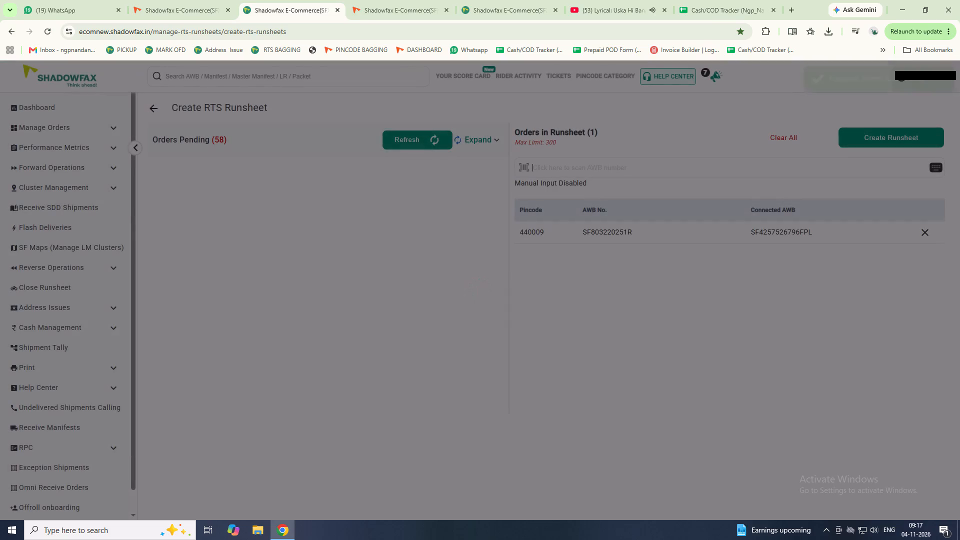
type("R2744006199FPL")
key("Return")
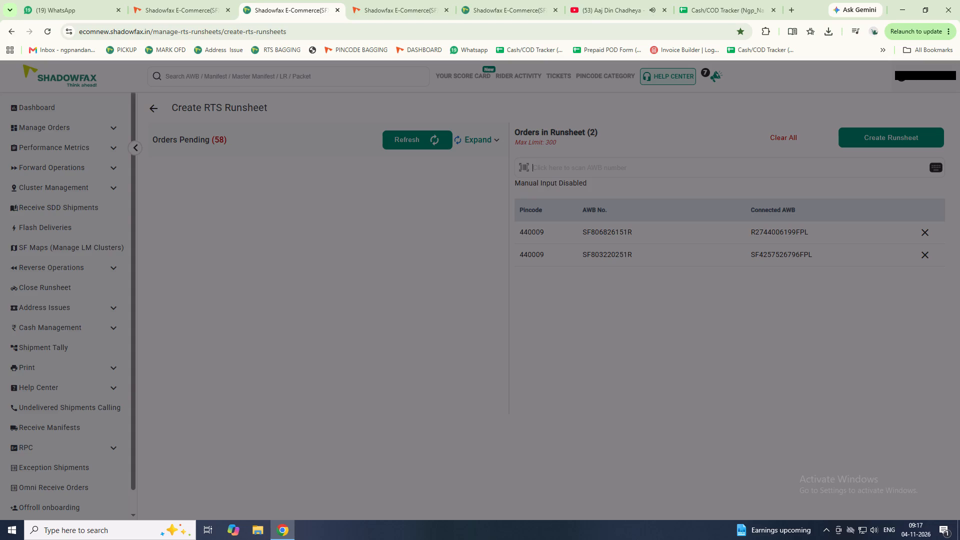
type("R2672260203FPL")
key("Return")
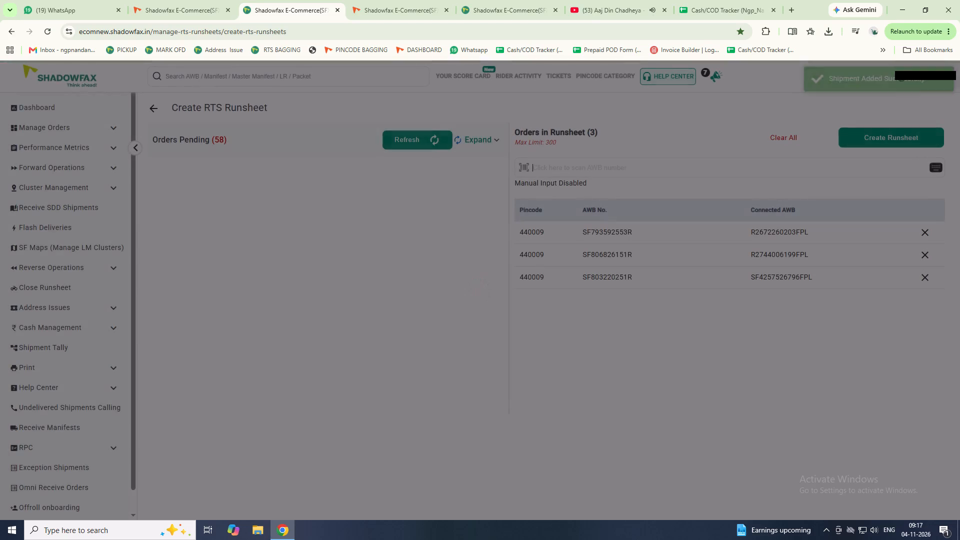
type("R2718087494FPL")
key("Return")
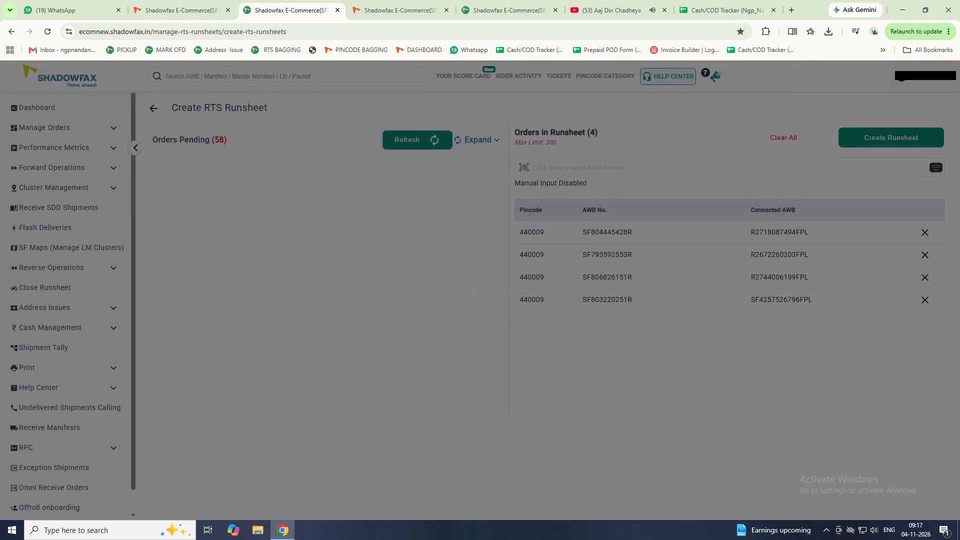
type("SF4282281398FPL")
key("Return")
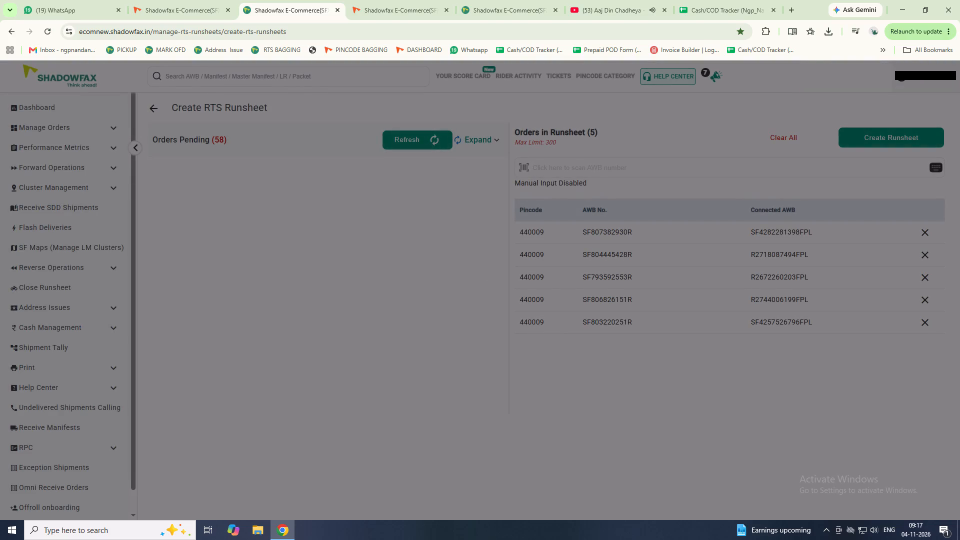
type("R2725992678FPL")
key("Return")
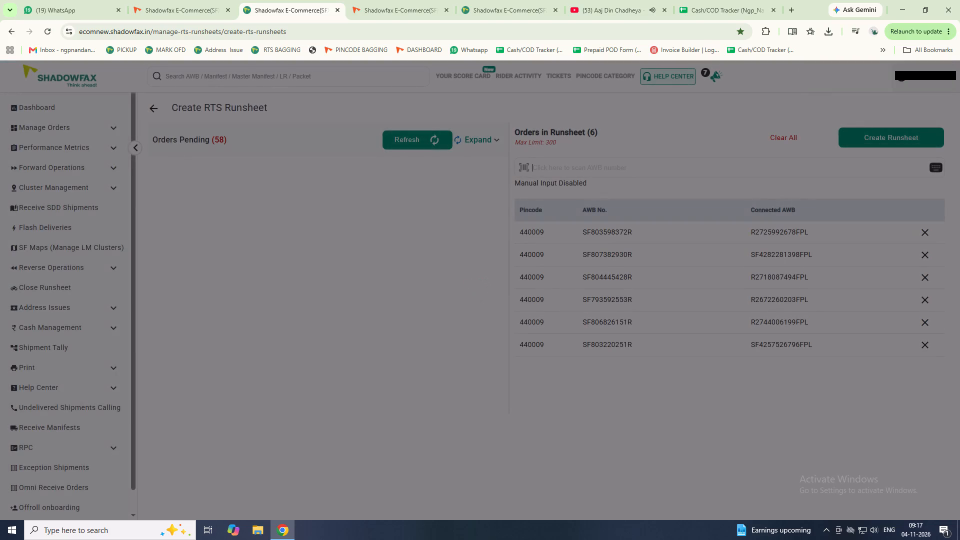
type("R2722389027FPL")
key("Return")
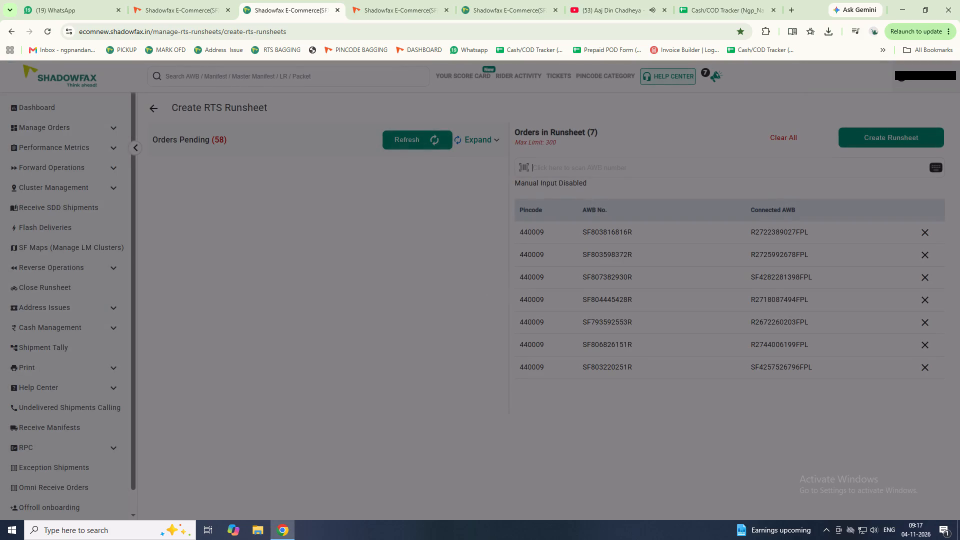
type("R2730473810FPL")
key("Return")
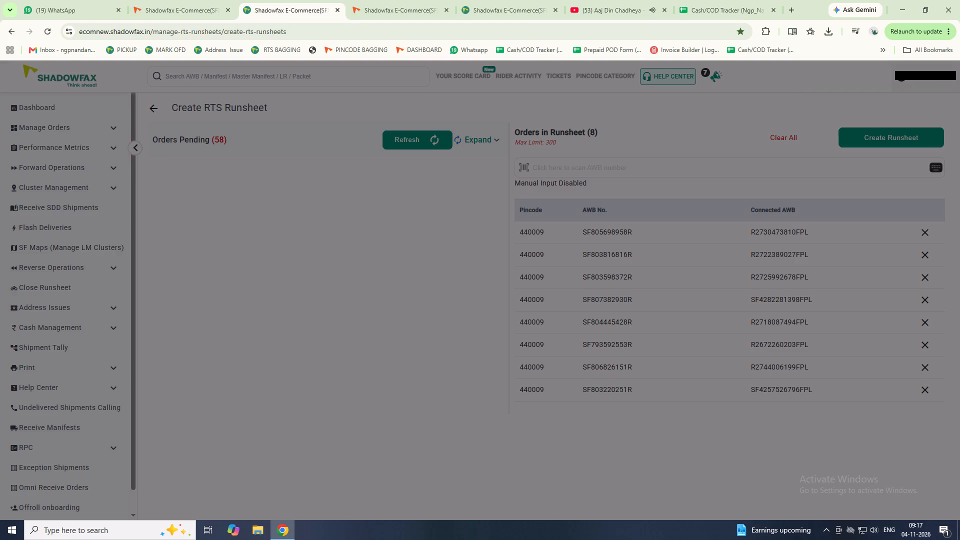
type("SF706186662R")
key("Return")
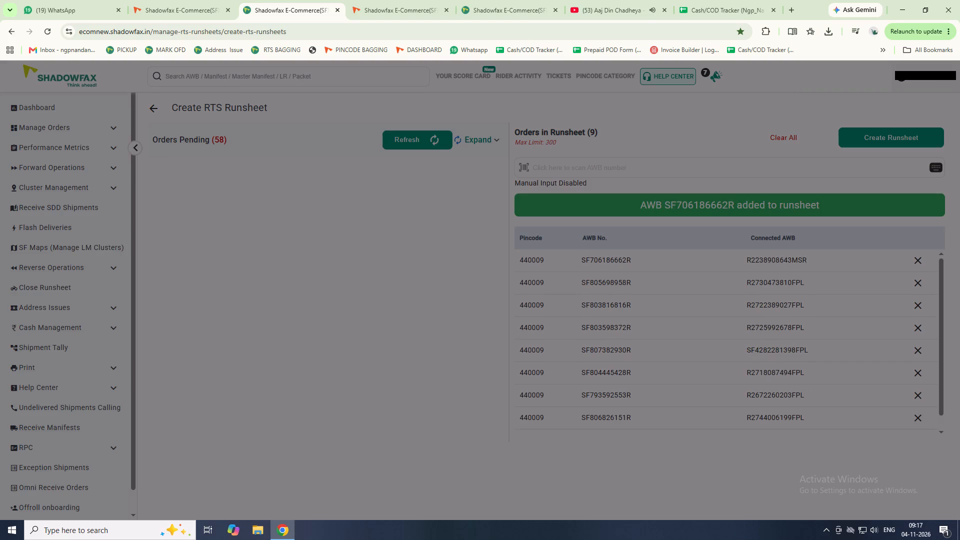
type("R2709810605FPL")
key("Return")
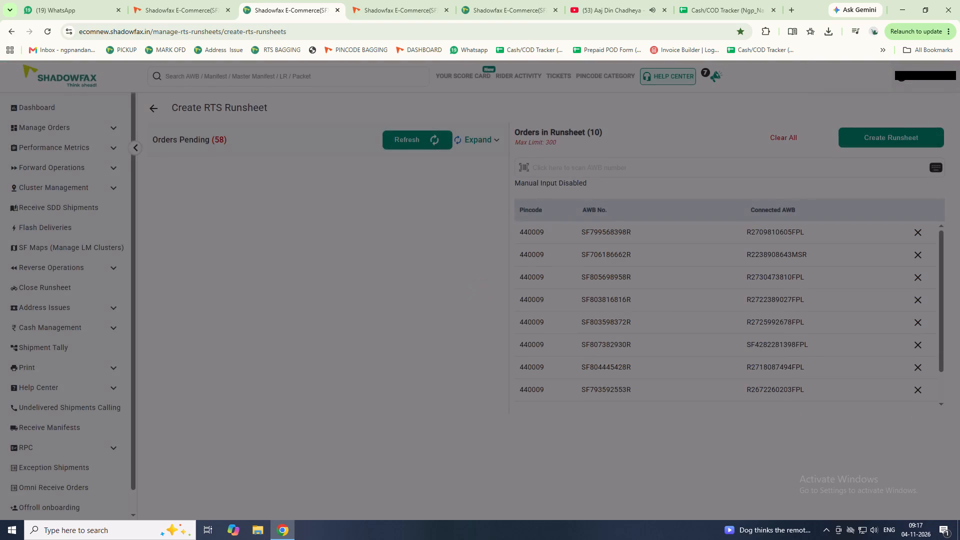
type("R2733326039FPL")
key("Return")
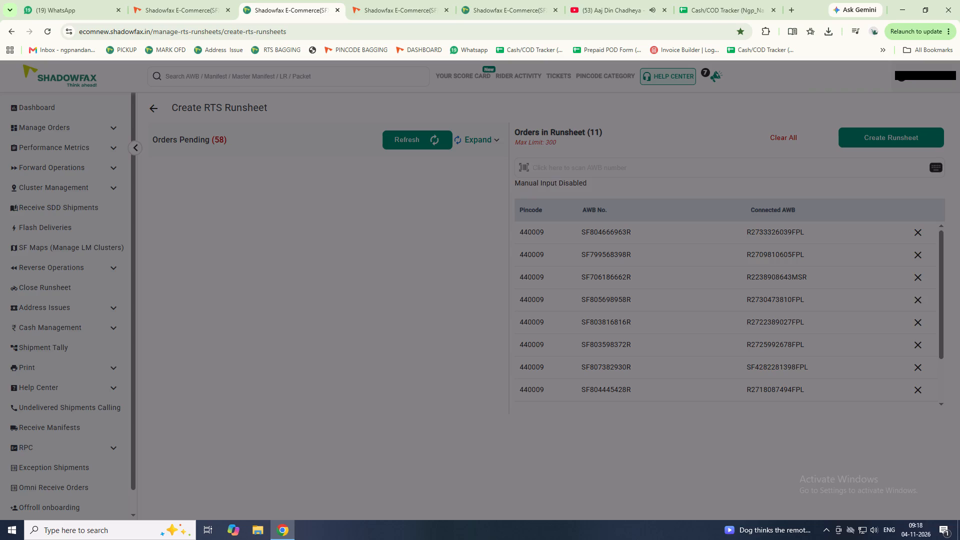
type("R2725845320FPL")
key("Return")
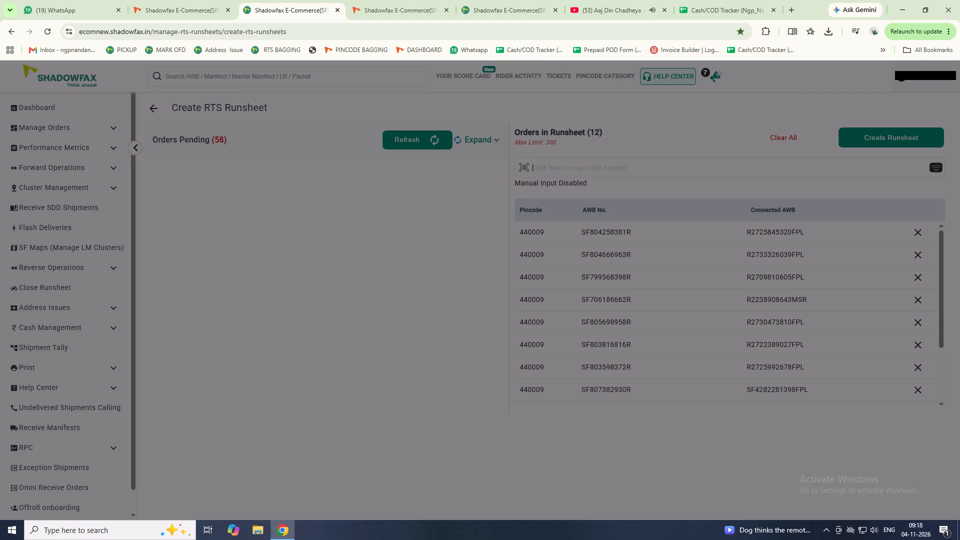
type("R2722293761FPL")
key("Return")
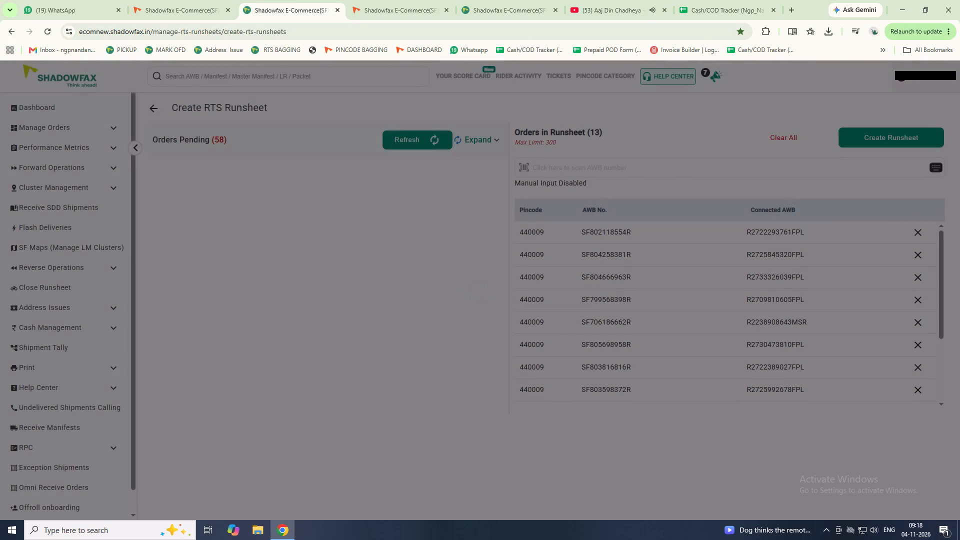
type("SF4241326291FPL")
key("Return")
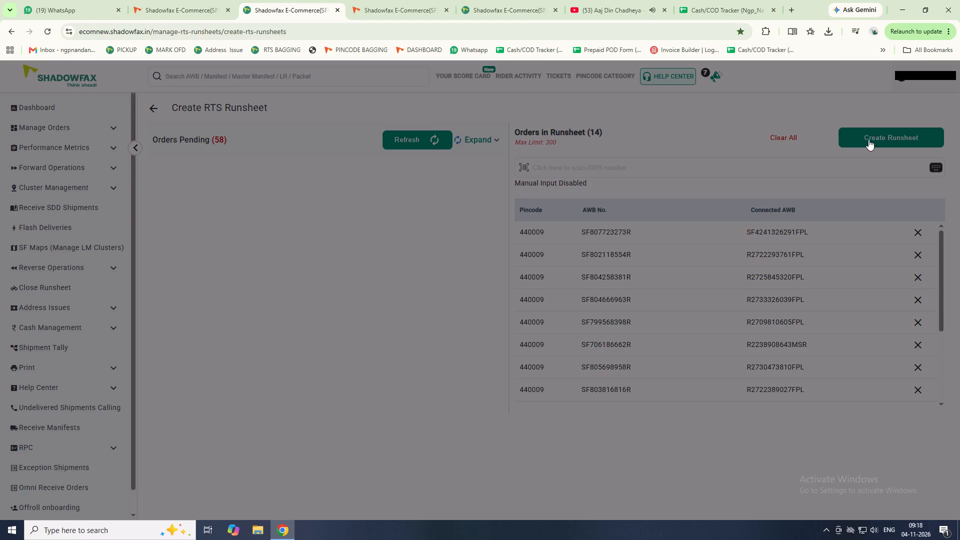
Create the RTS runsheet from the added shipments.
left_click(888, 137)
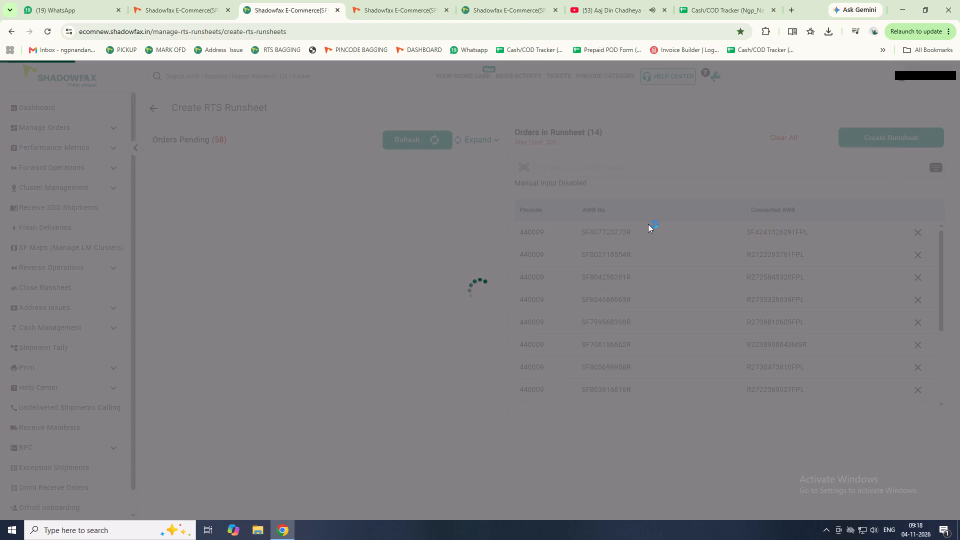
Assign the rider Bhojwani to the new RTS runsheet and mark it OFD, leaving the large vehicle option off.
left_click(290, 307)
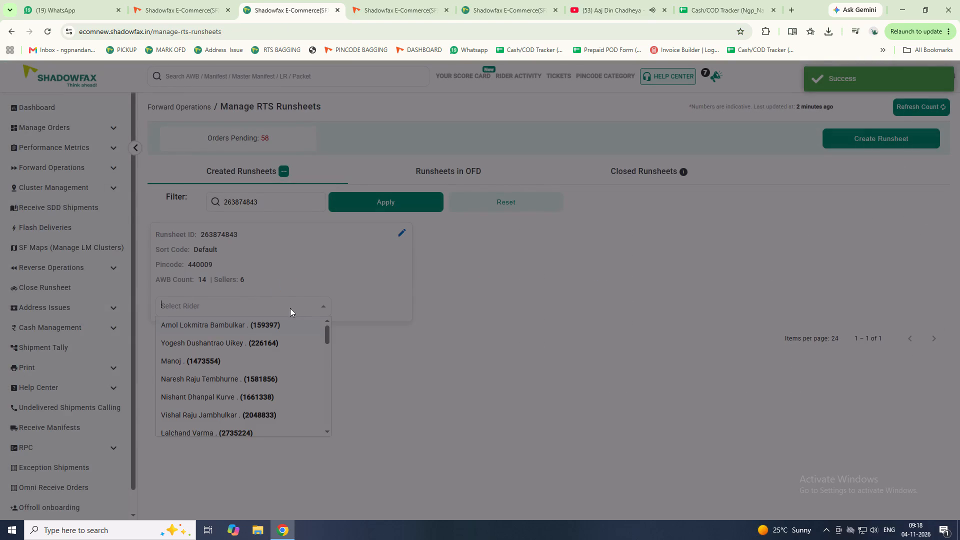
type("bhojwan")
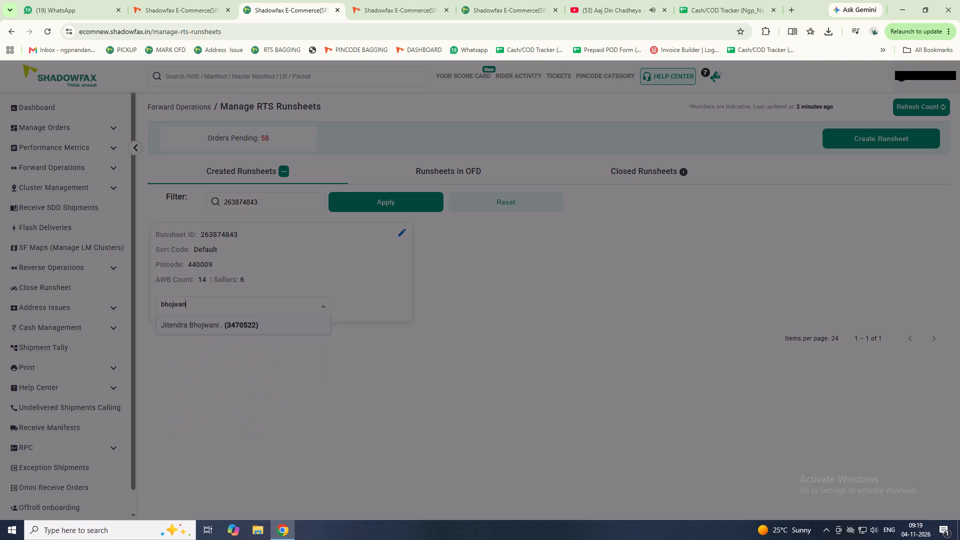
key("i")
left_click(195, 329)
left_click(345, 308)
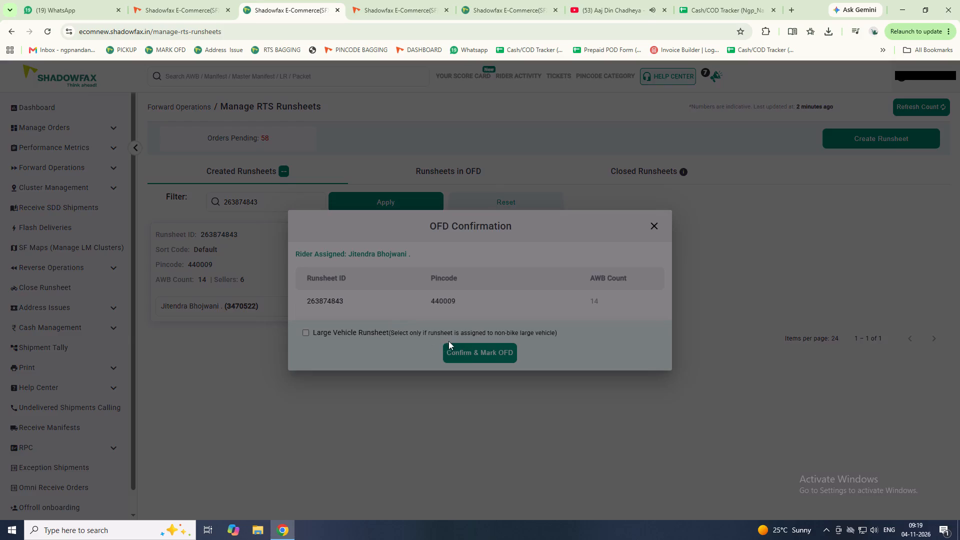
left_click(467, 353)
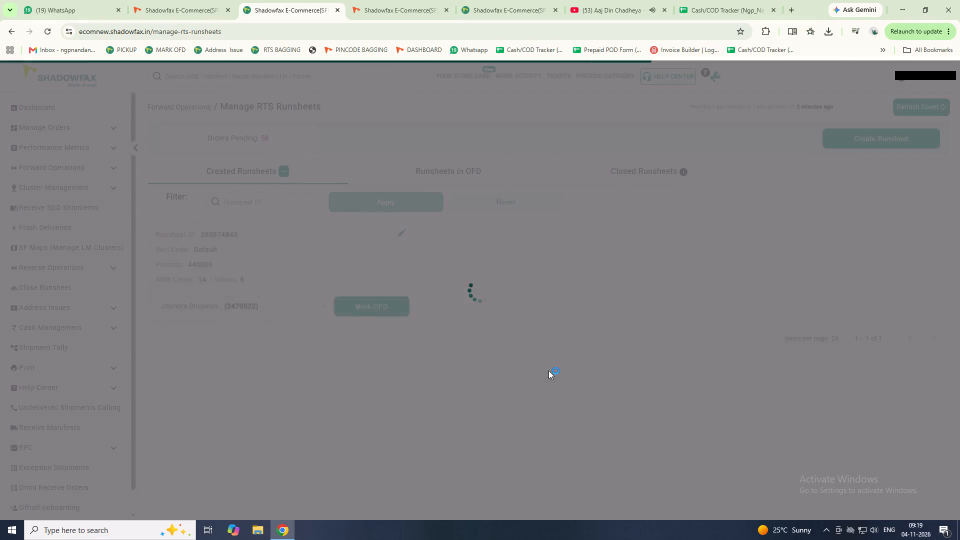
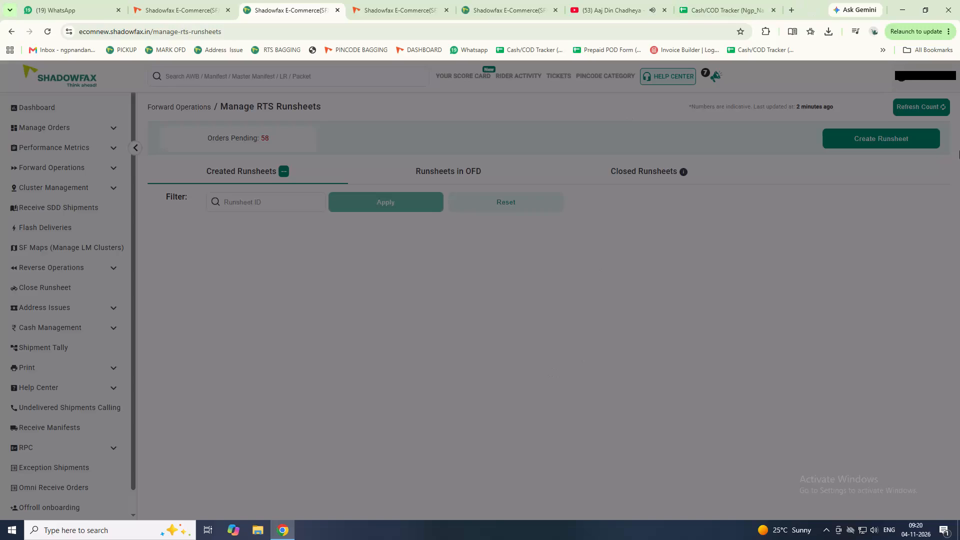
Start a new RTS runsheet for pincode 440009, select all listed sellers and begin scanning their shipments.
left_click(896, 139)
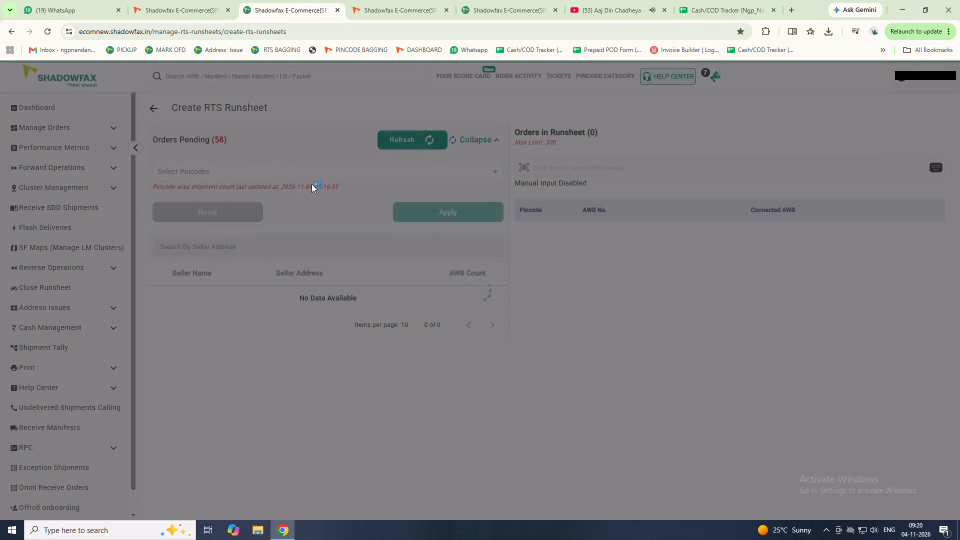
left_click(331, 172)
left_click(162, 191)
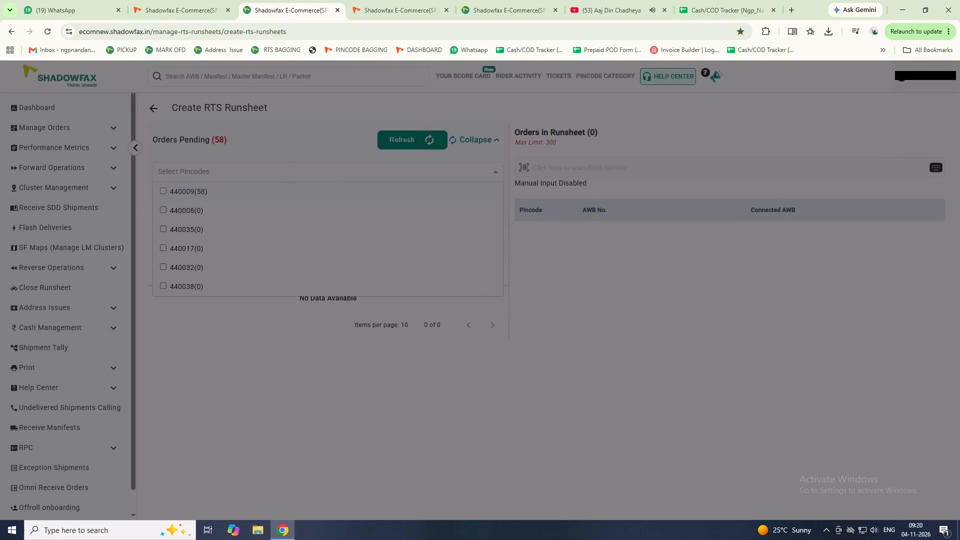
left_click(451, 213)
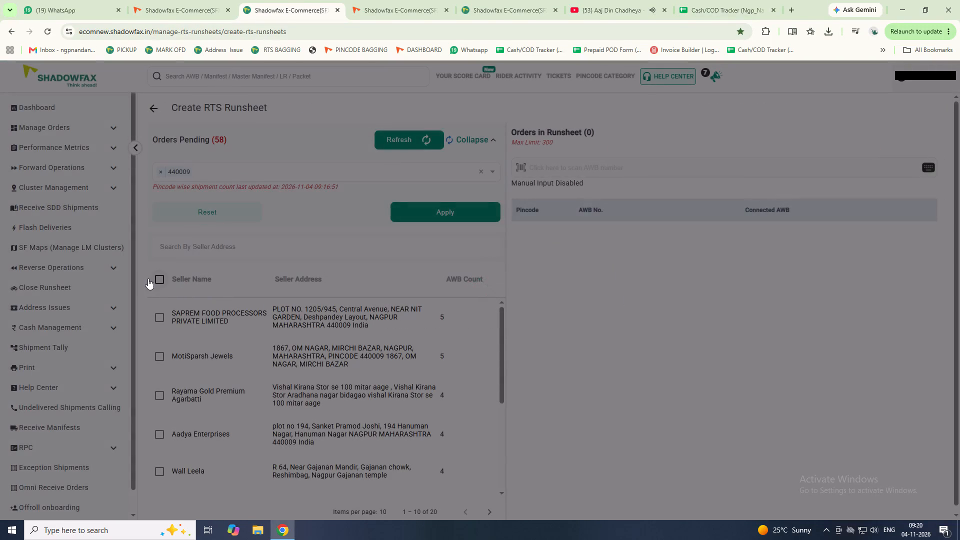
left_click(156, 277)
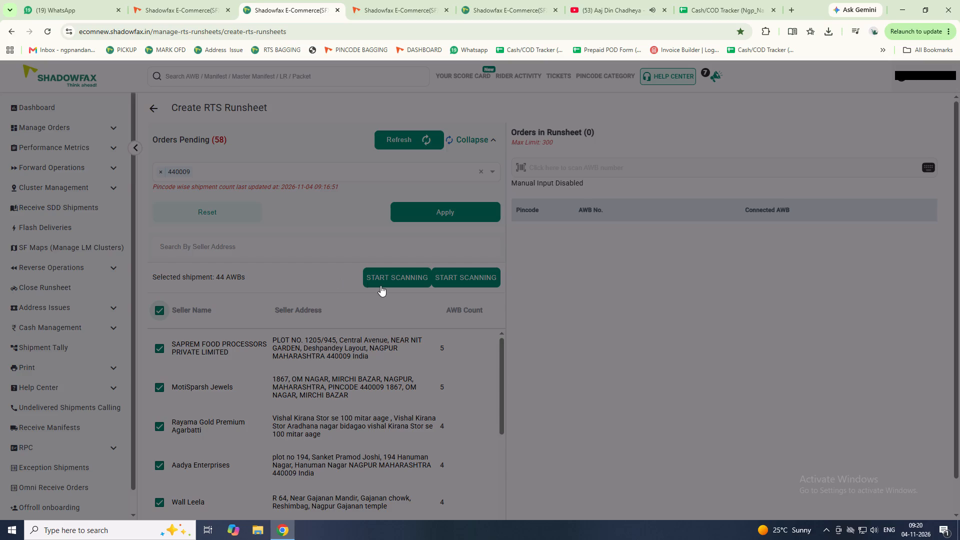
double_click(476, 278)
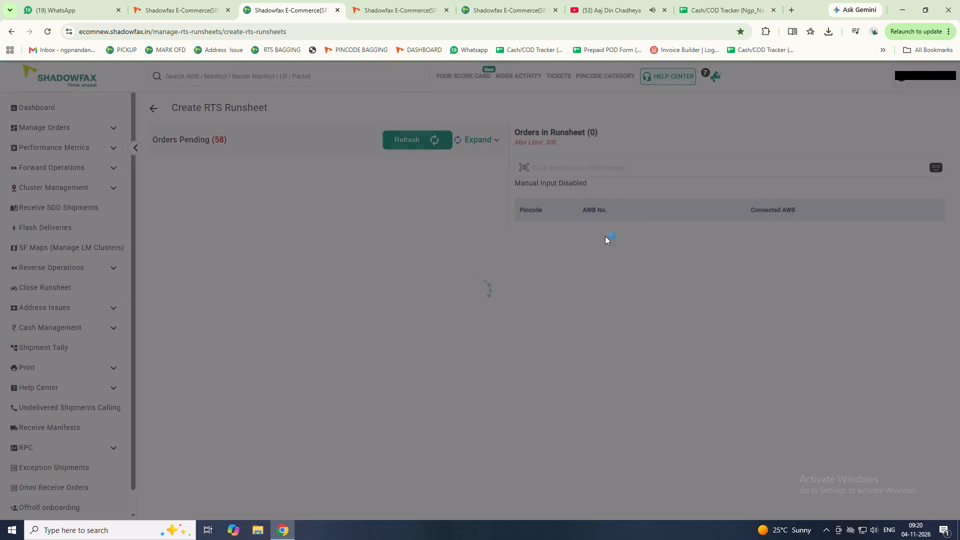
left_click(591, 164)
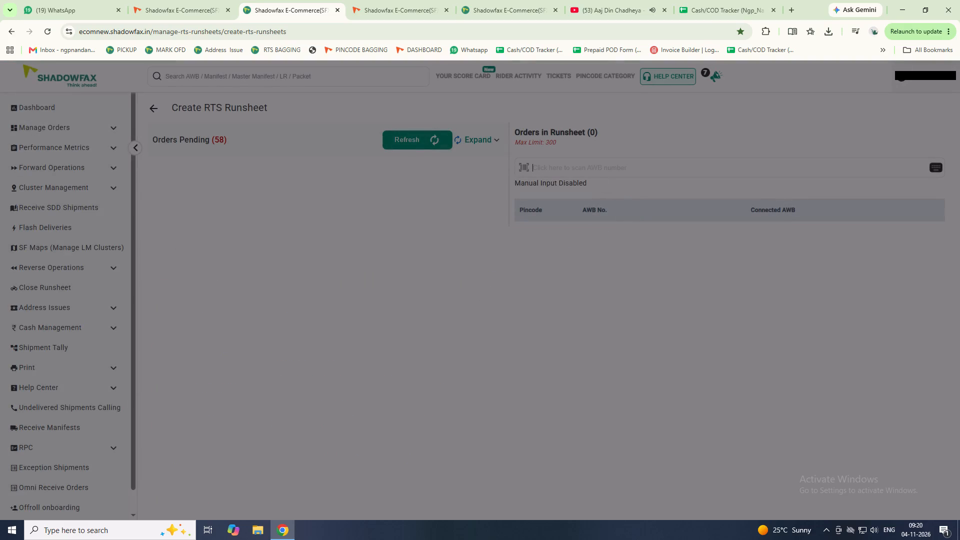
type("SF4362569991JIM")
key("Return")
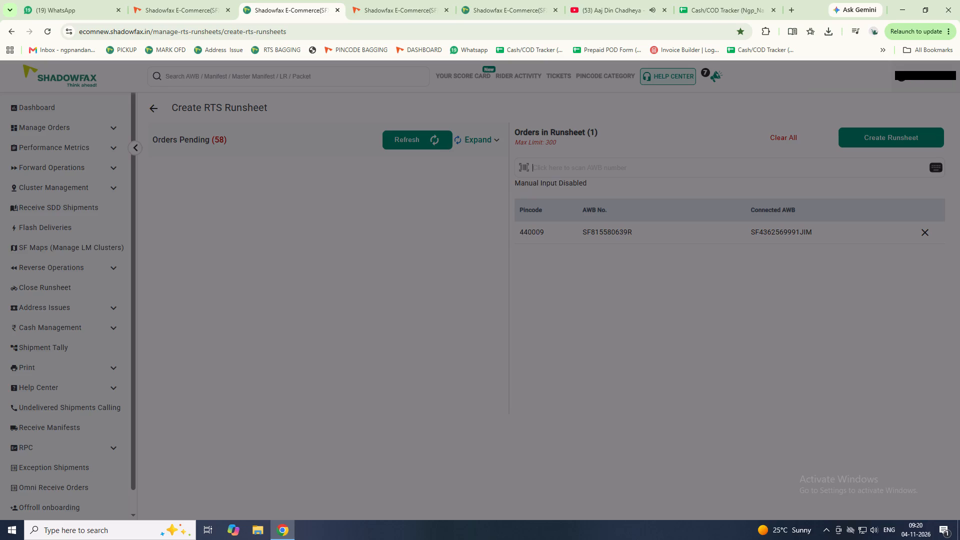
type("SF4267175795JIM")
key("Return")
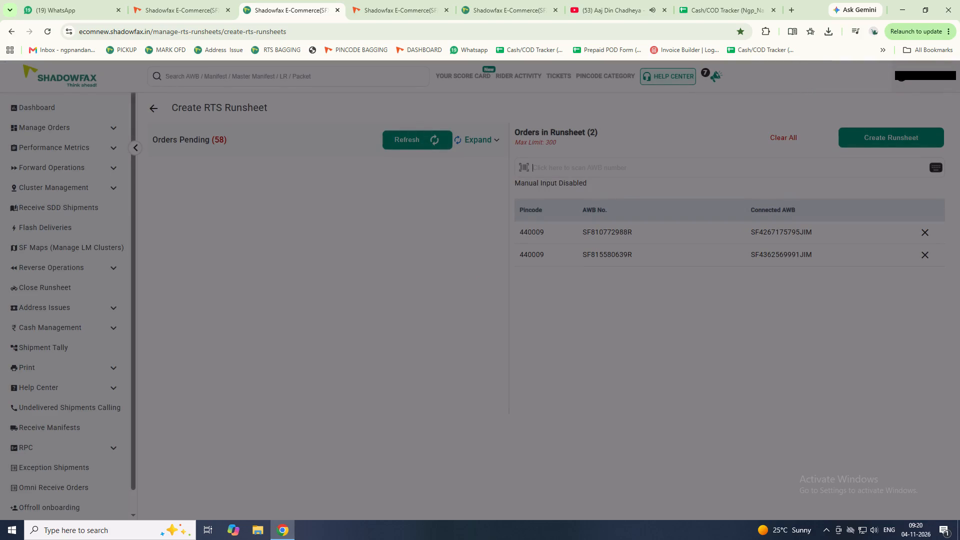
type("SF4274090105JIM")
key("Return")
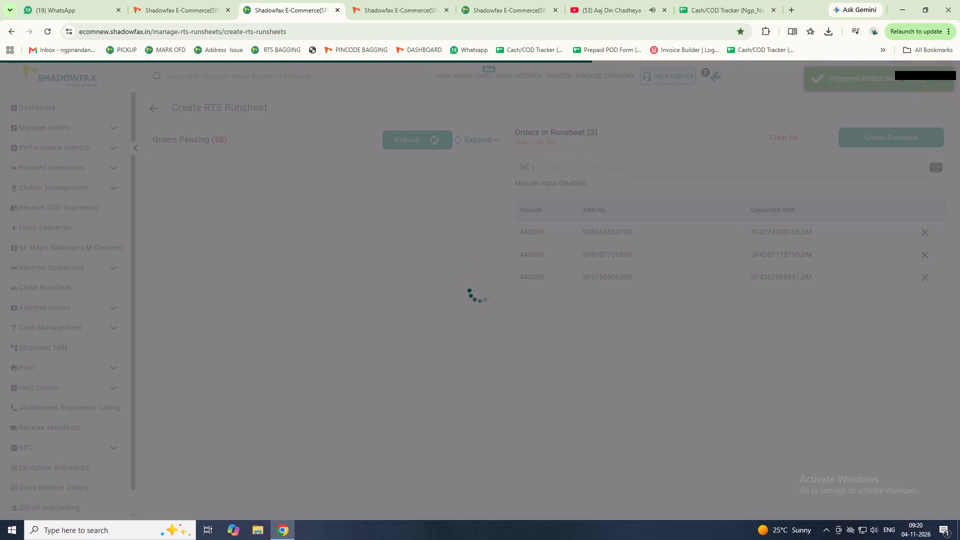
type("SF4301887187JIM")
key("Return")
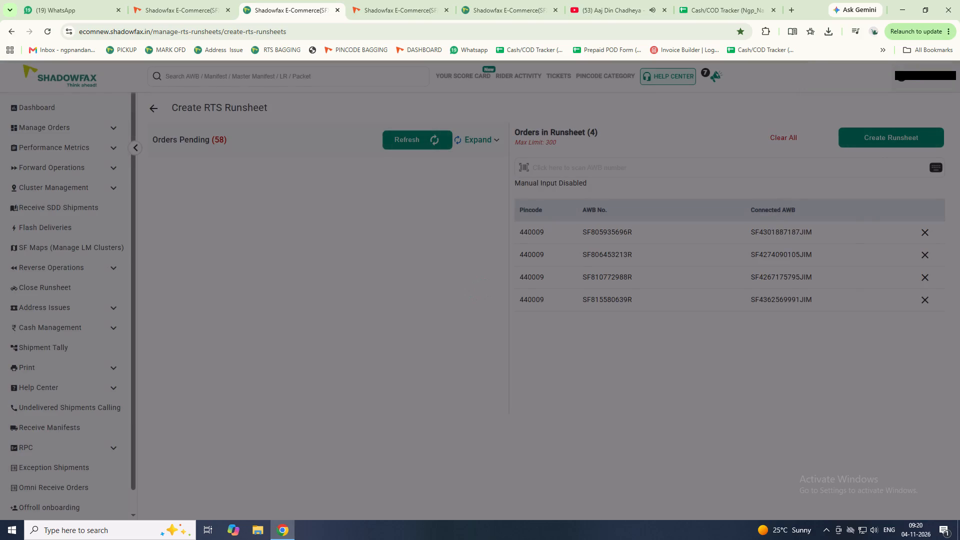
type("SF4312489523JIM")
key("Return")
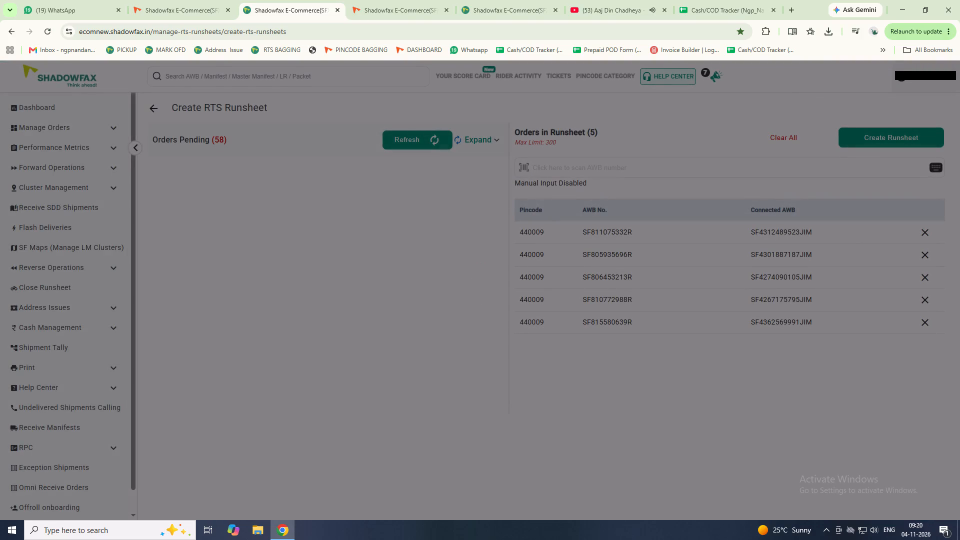
Create the RTS runsheet from the added shipments.
left_click(890, 141)
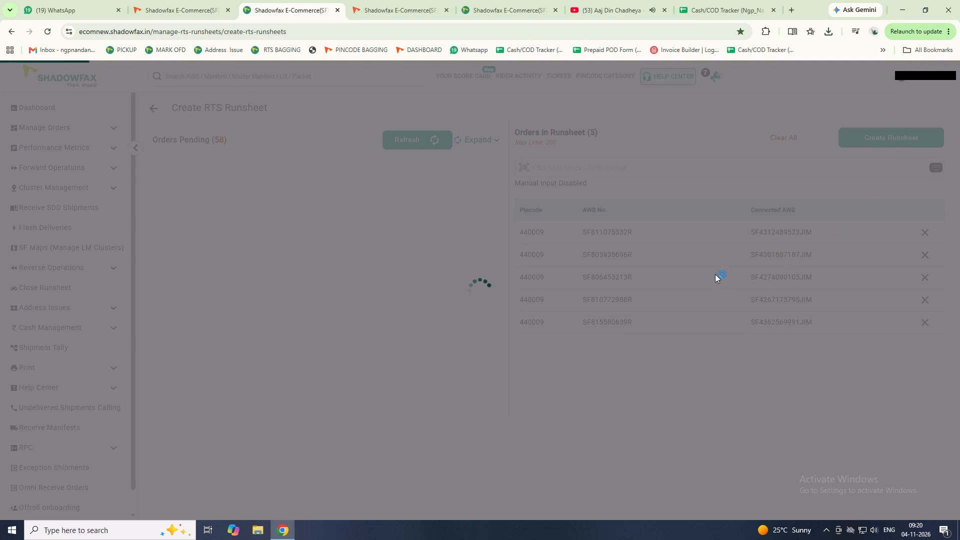
Assign the rider matching "kawdu" to the new RTS runsheet and mark it OFD, leaving the large vehicle option off.
left_click(226, 311)
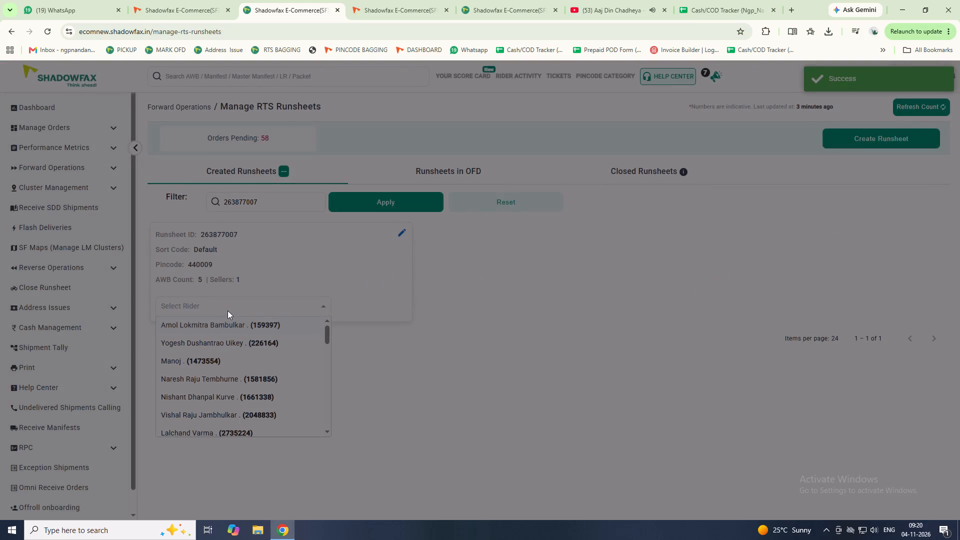
type("kawdu")
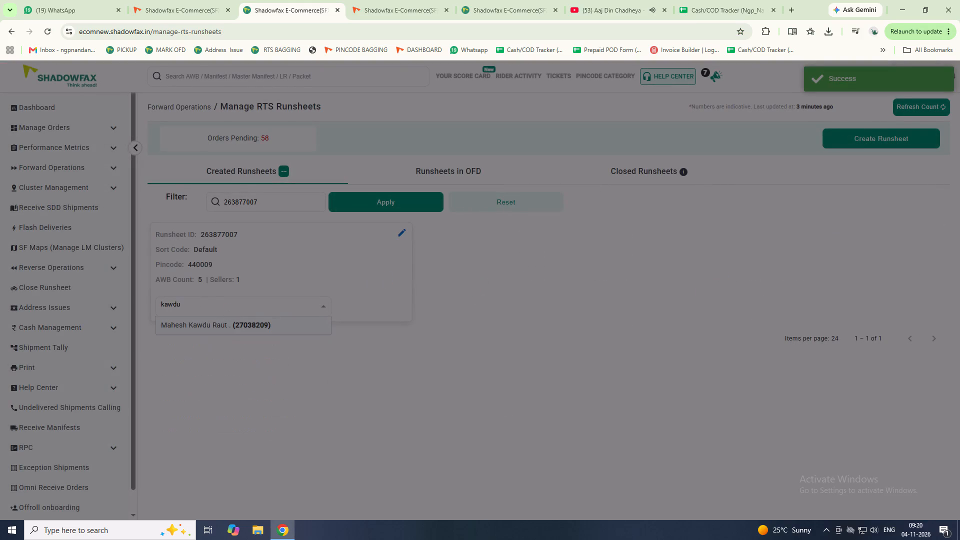
key("Return")
key("Tab")
key("Return")
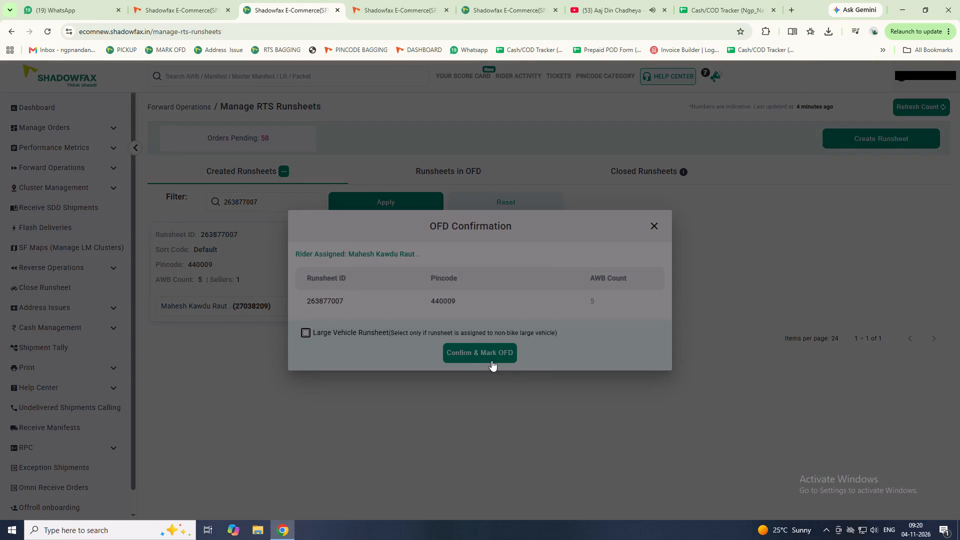
left_click(505, 351)
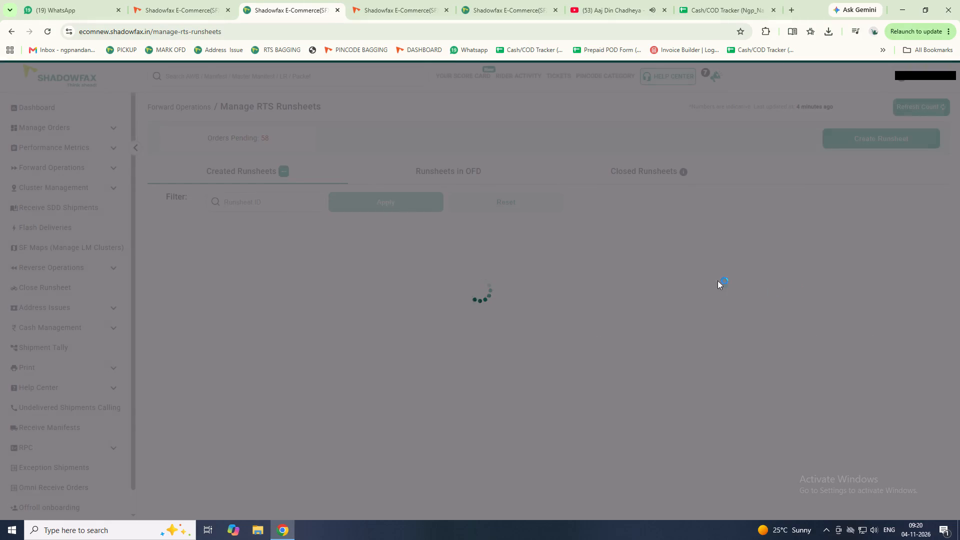
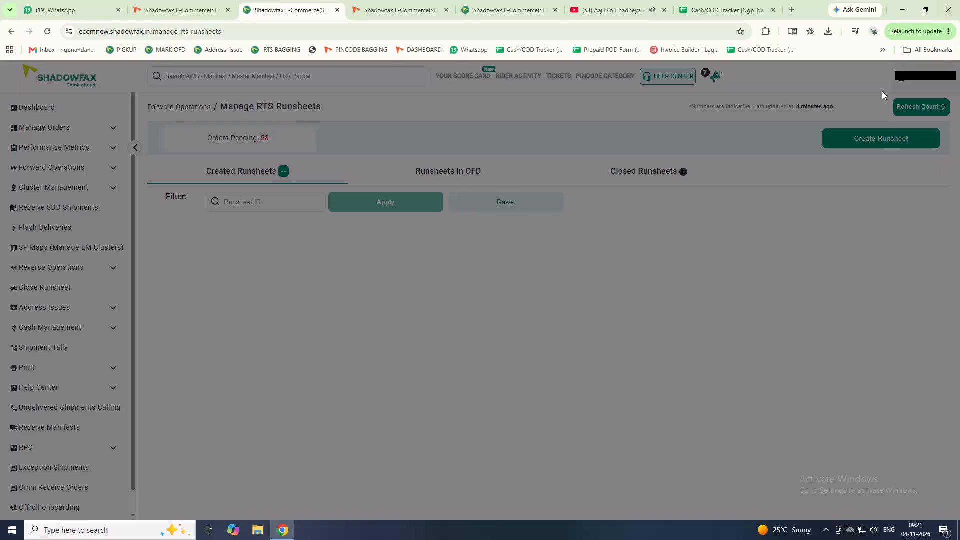
Start a new RTS runsheet for pincode 440009, select all listed sellers and begin scanning their shipments.
left_click(881, 140)
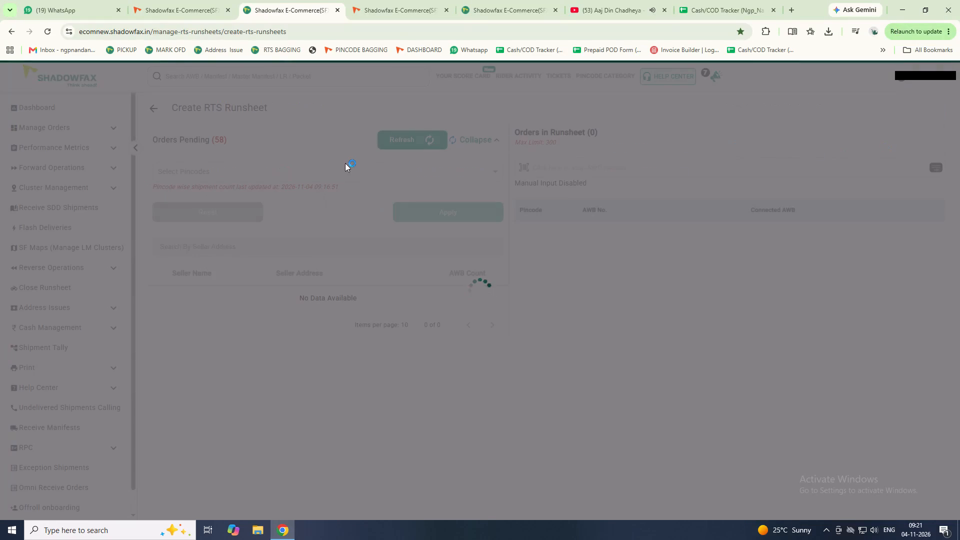
left_click(347, 175)
left_click(261, 190)
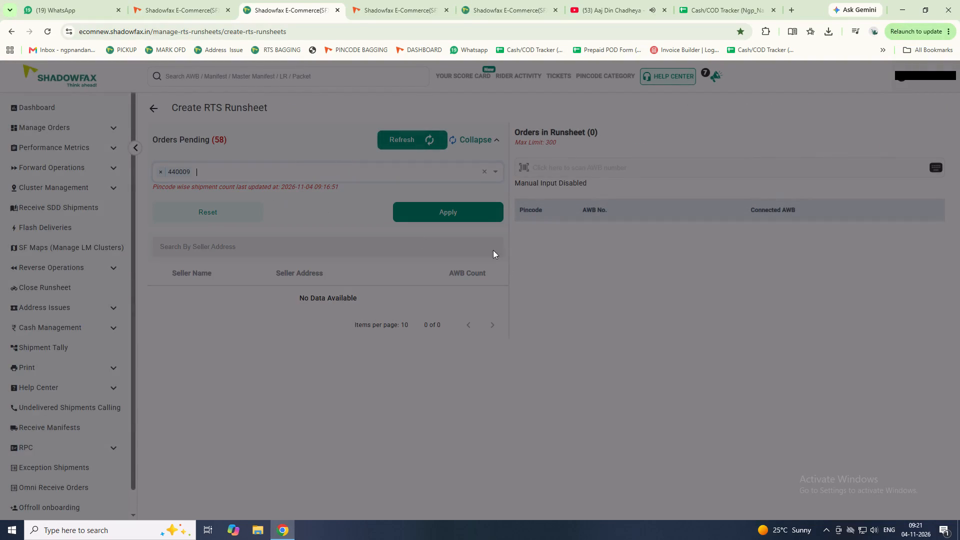
left_click(475, 213)
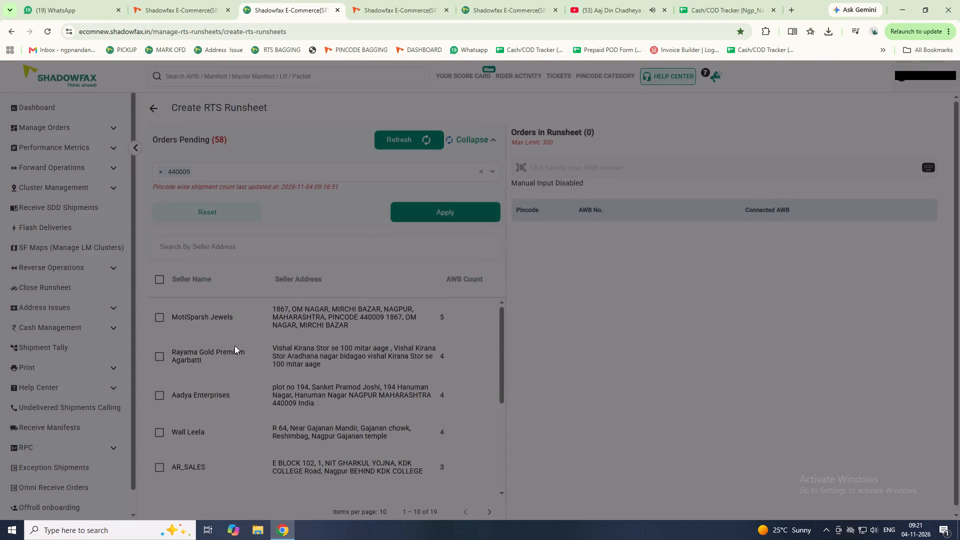
scroll(235, 345, "down", 8)
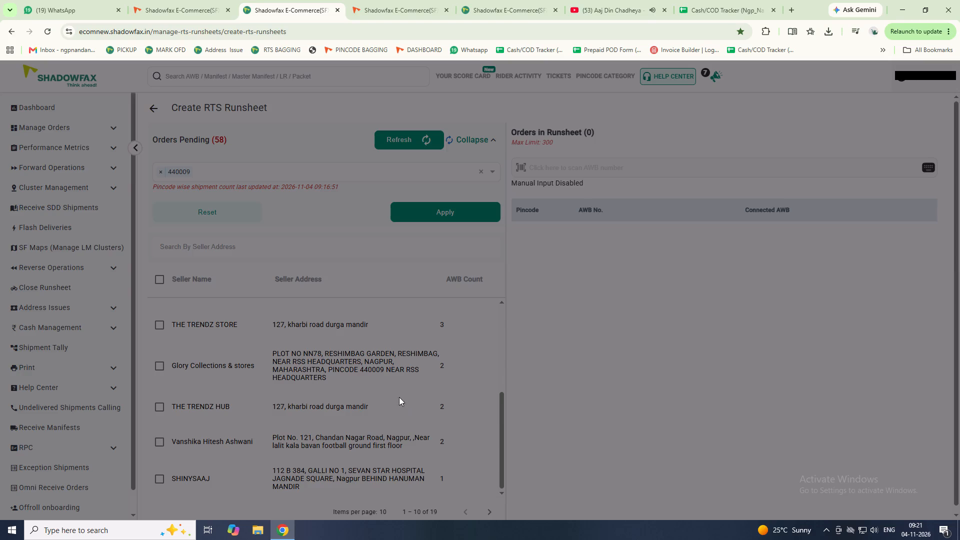
scroll(415, 403, "up", 8)
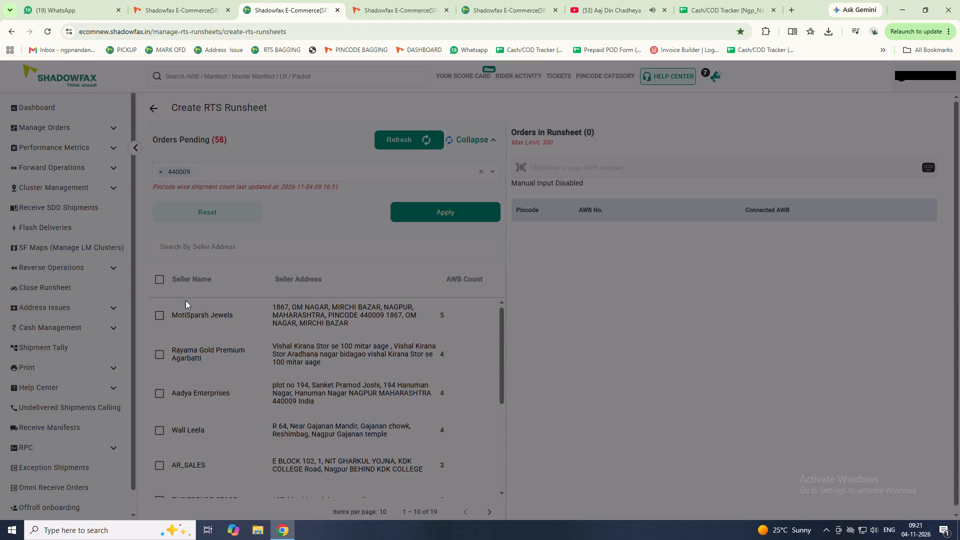
left_click(159, 280)
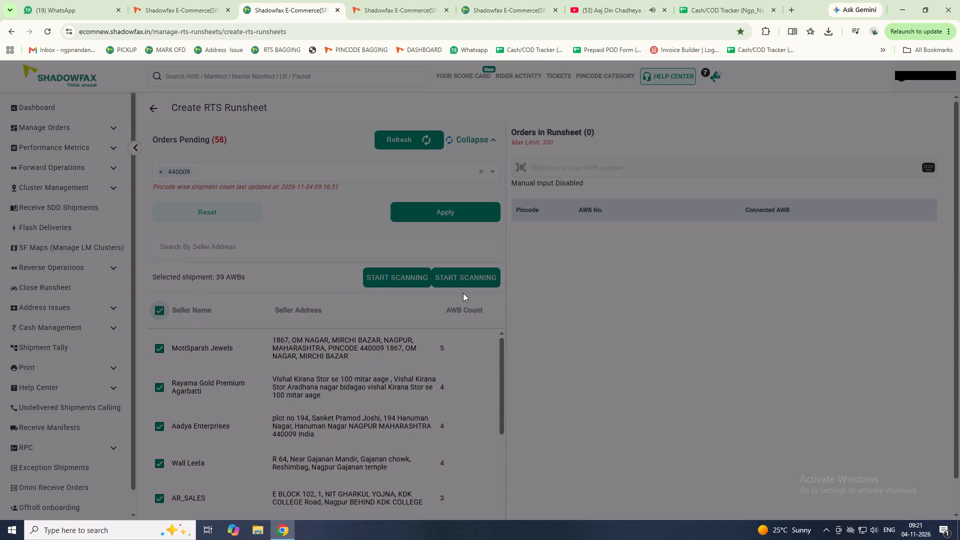
left_click(475, 283)
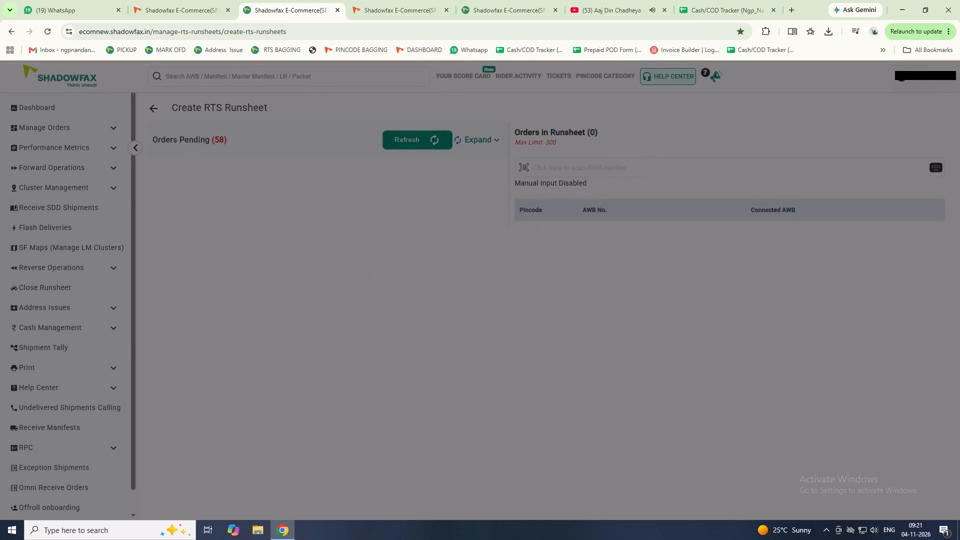
left_click(591, 169)
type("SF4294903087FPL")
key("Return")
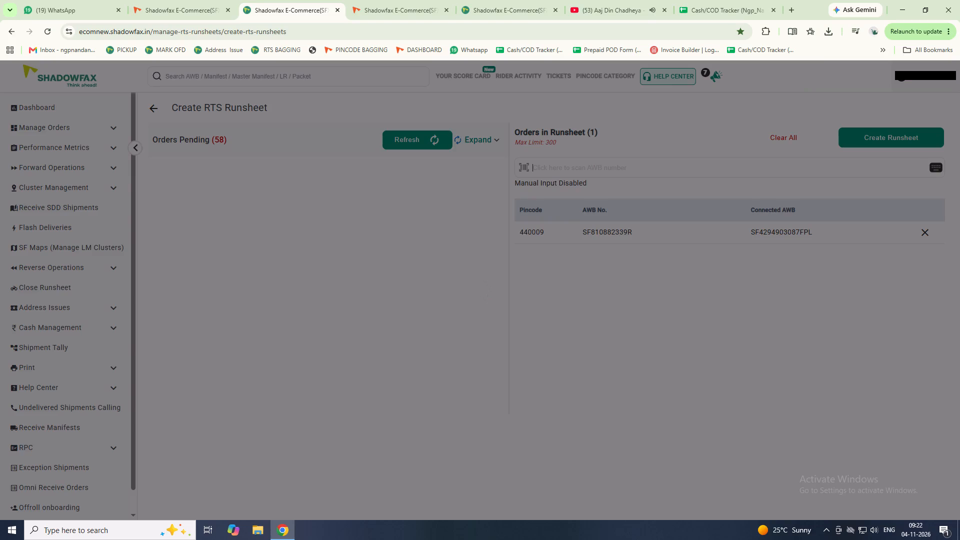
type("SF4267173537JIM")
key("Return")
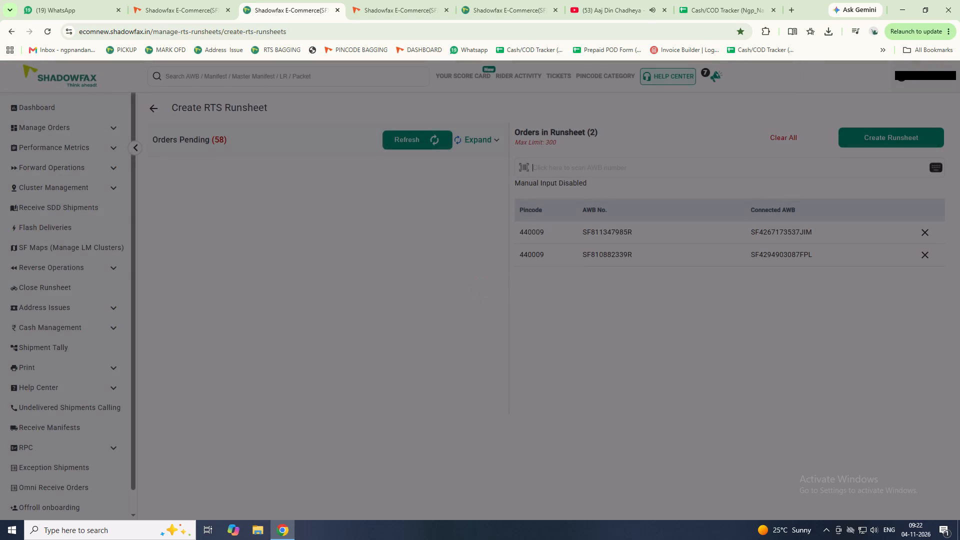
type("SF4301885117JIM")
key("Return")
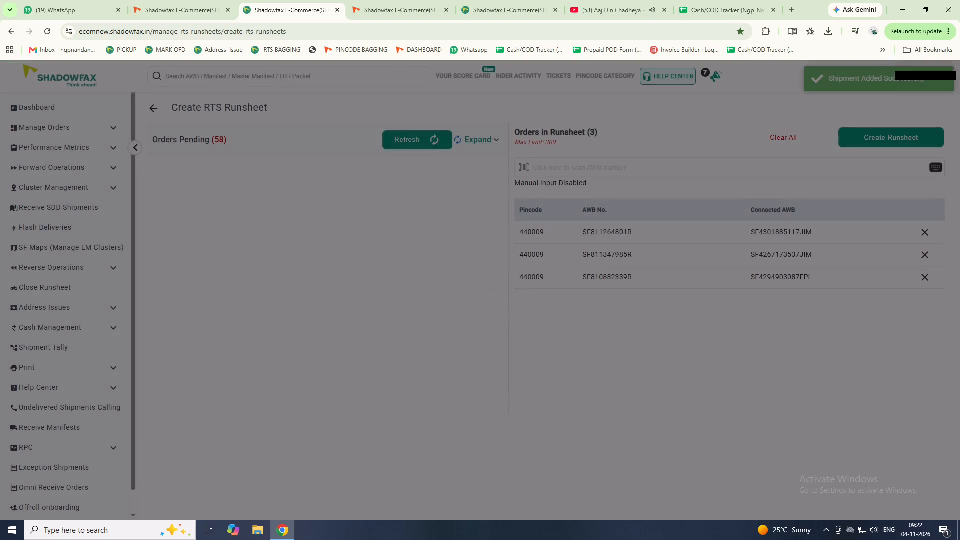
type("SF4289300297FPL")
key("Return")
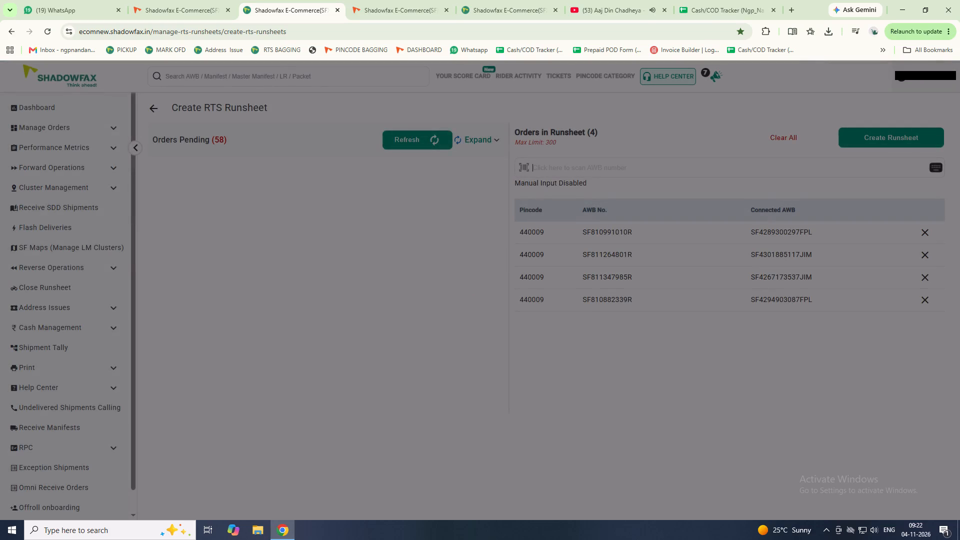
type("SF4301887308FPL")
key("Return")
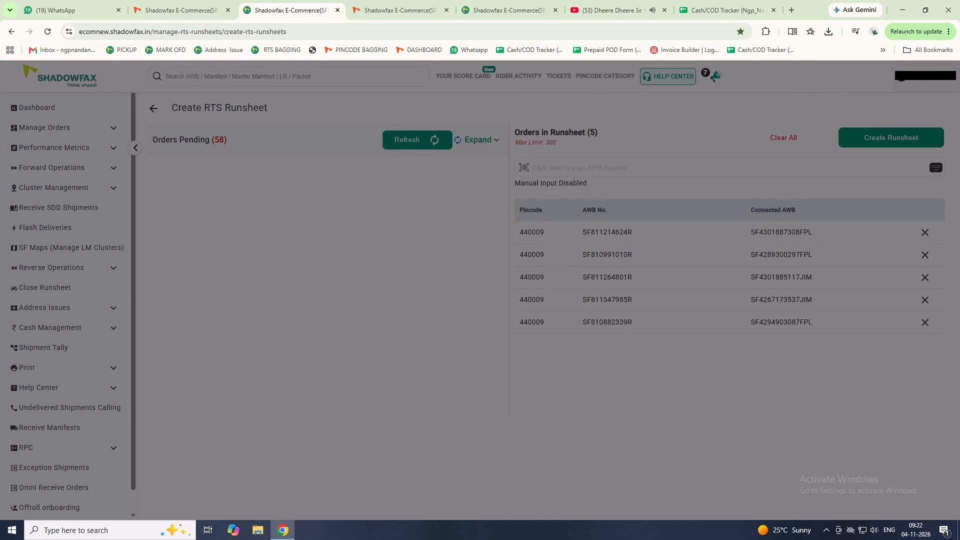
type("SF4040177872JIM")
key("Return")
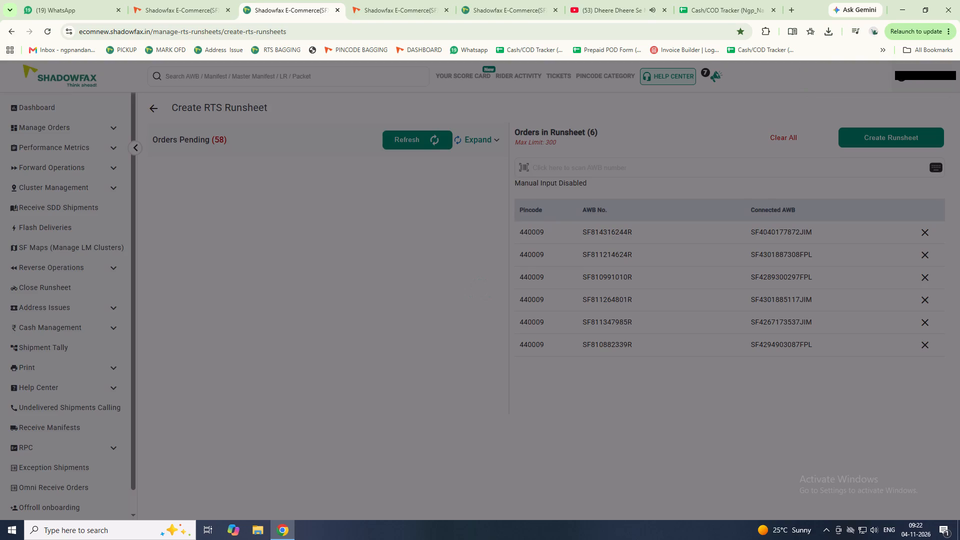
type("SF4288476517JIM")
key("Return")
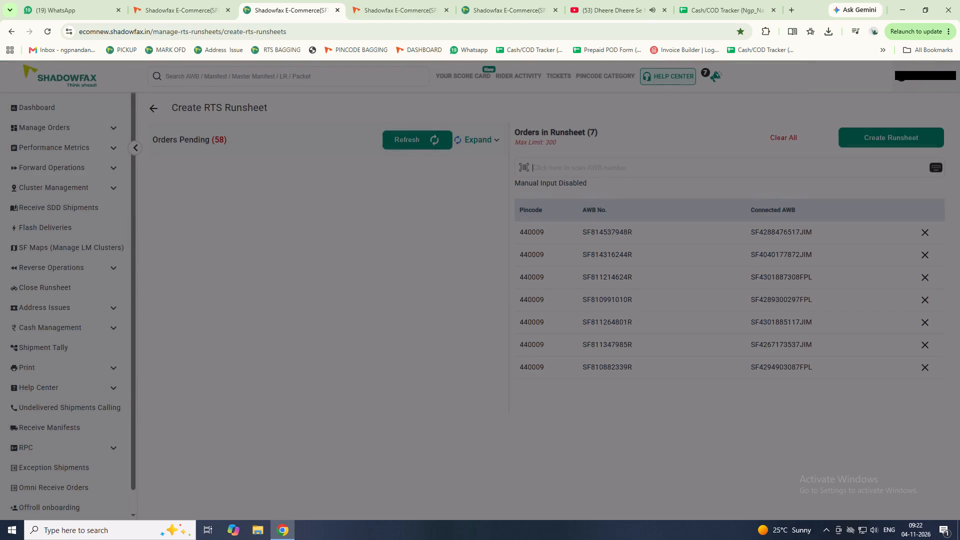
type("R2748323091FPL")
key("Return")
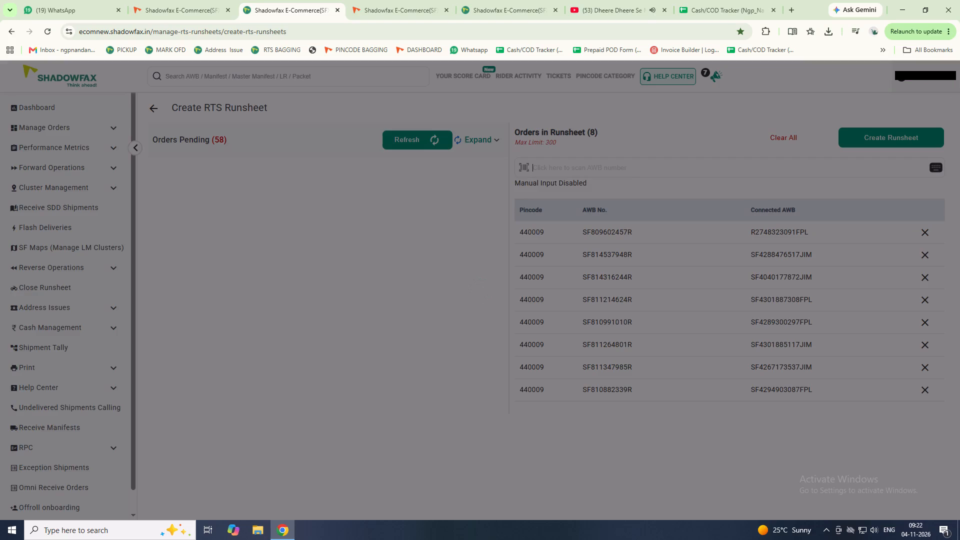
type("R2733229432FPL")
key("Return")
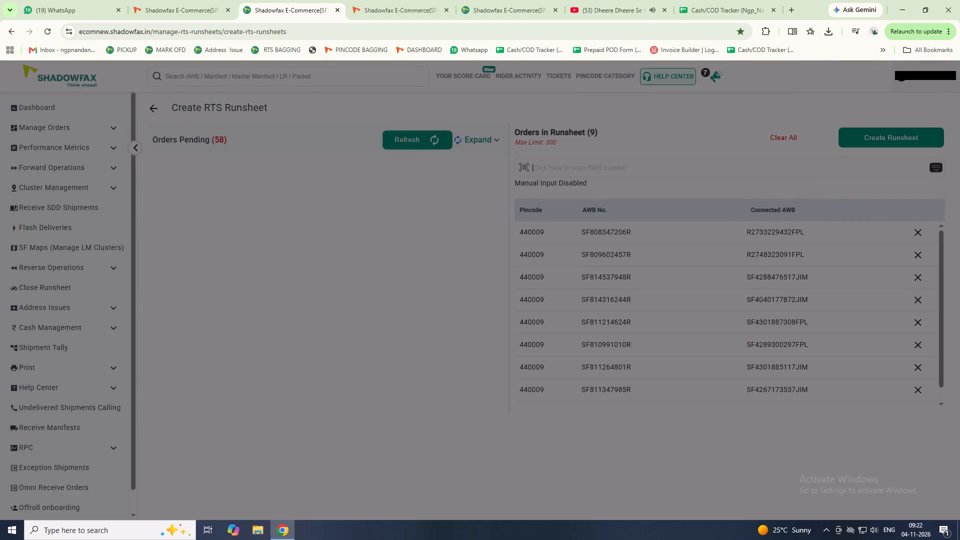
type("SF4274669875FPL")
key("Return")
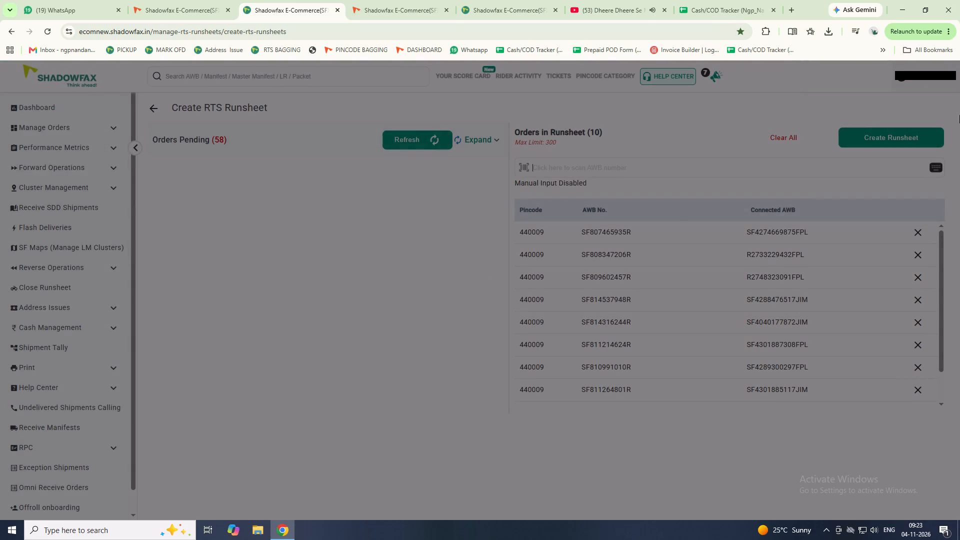
Create the RTS runsheet from the added shipments.
left_click(902, 137)
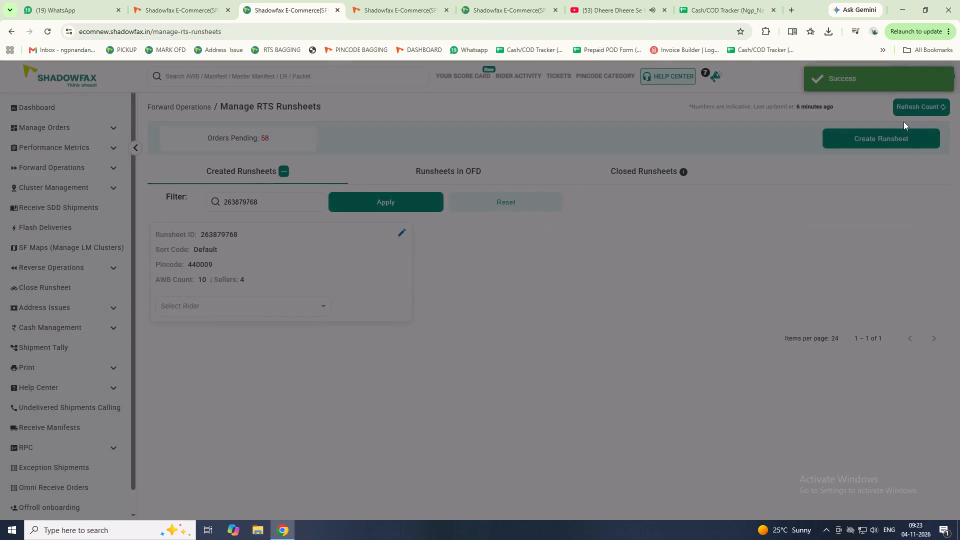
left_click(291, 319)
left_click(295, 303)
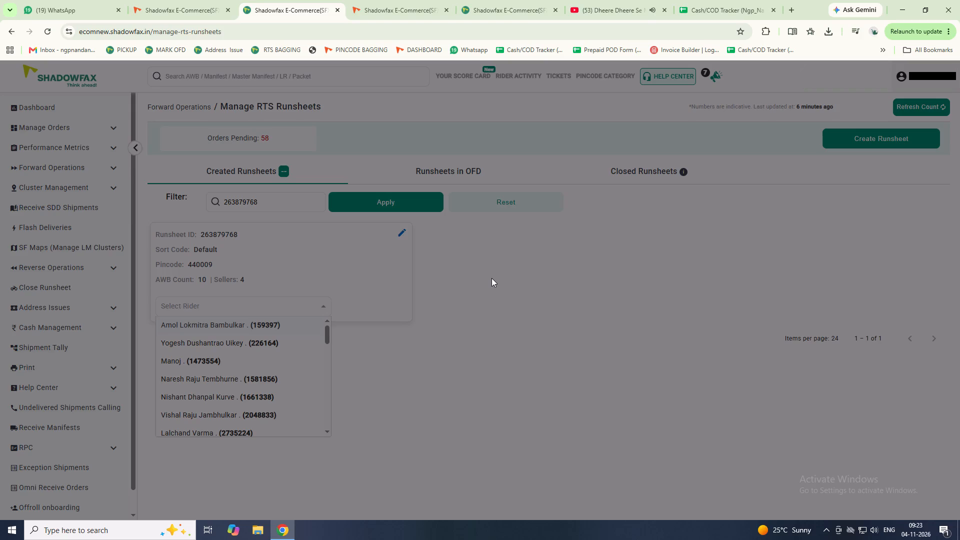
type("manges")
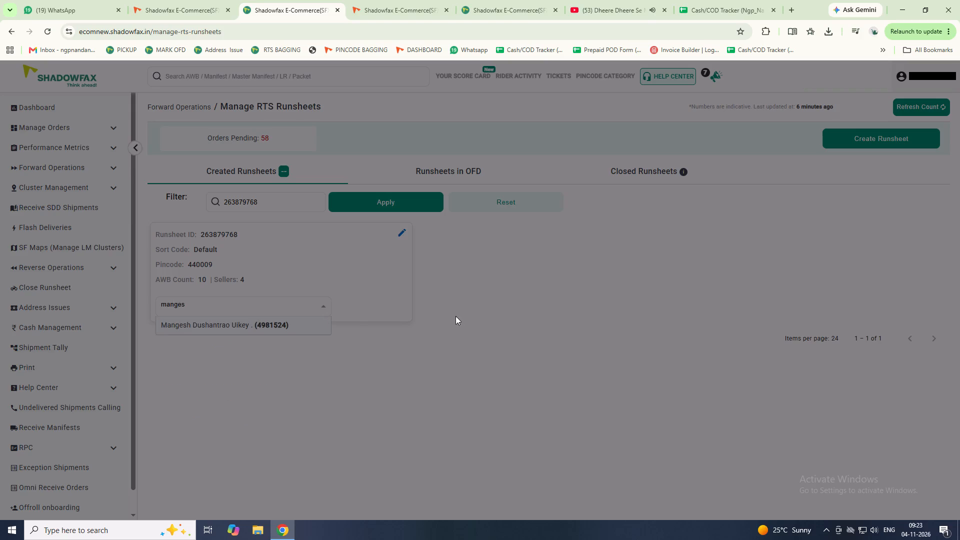
left_click(400, 229)
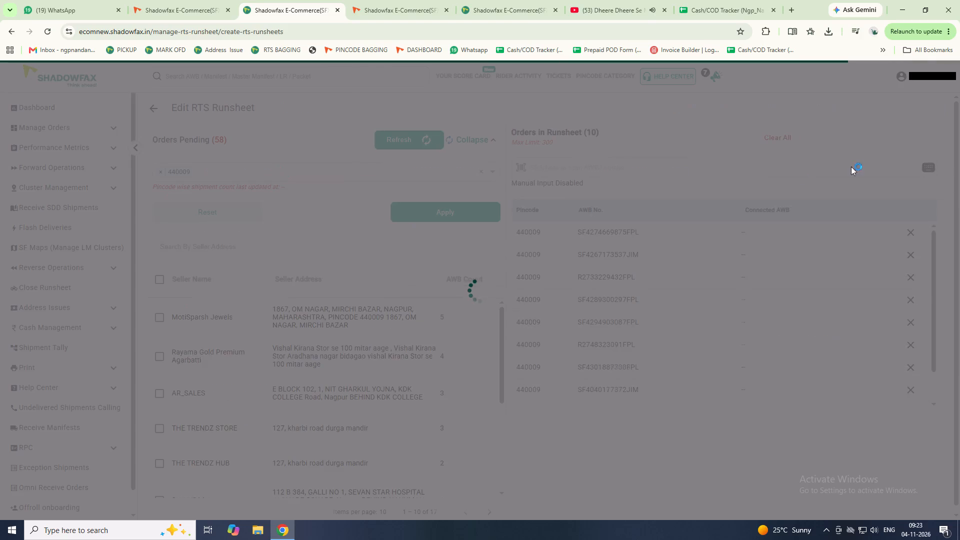
double_click(633, 167)
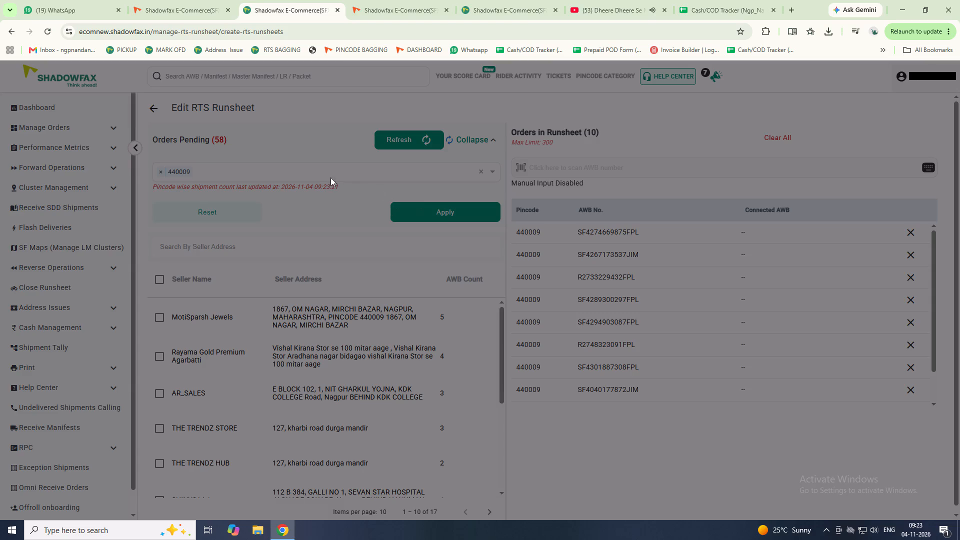
left_click(155, 275)
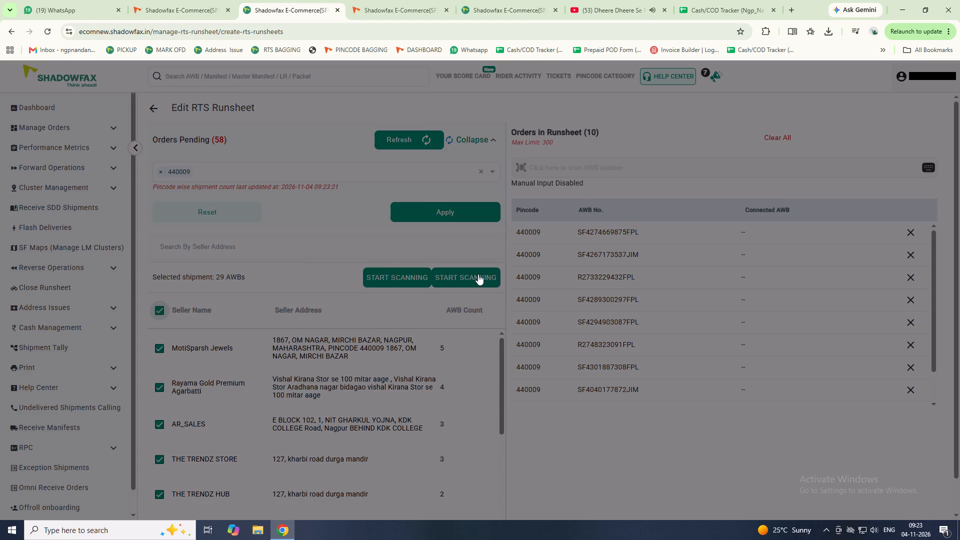
left_click(479, 275)
left_click(613, 165)
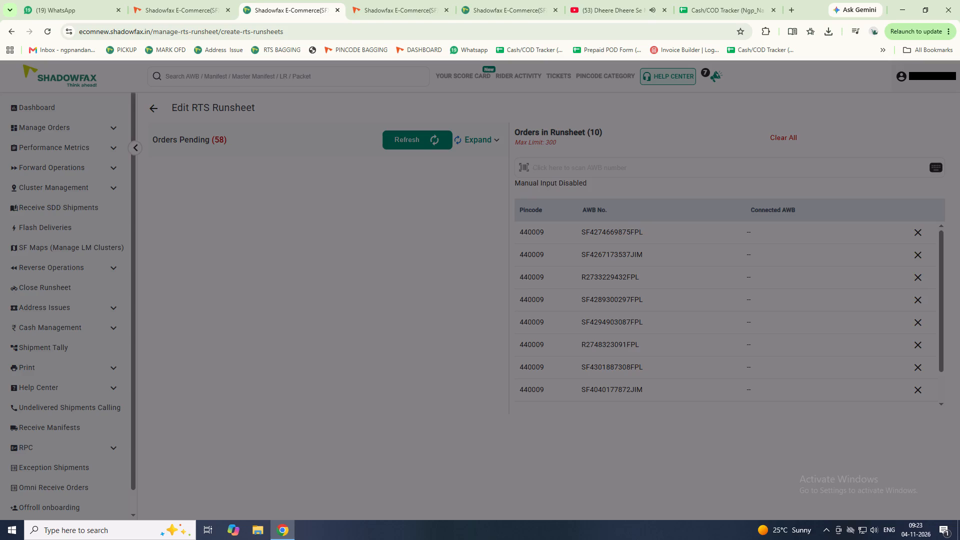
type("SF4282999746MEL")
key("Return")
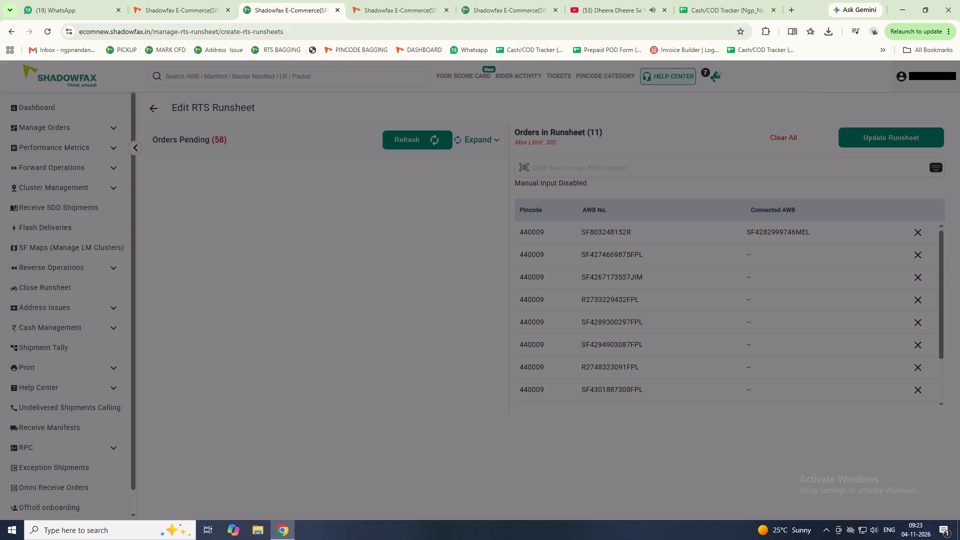
left_click(900, 129)
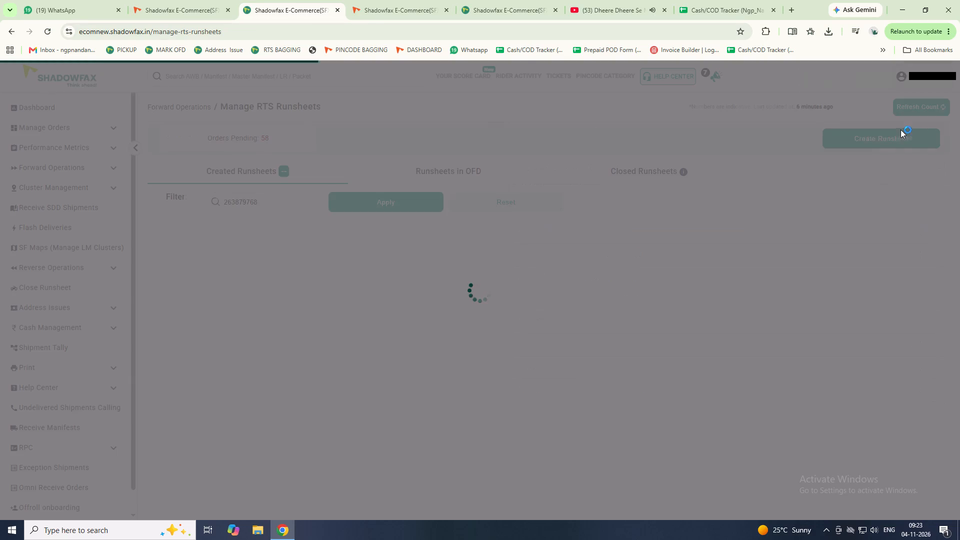
Assign the rider matching "manges" to the updated RTS runsheet and mark it OFD, leaving the large vehicle option off.
left_click(276, 307)
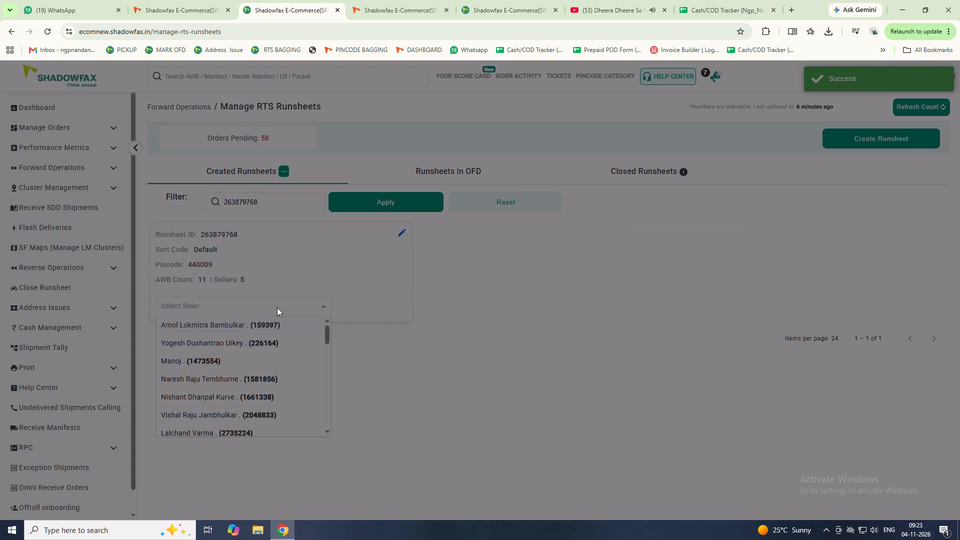
type("manges")
left_click(234, 324)
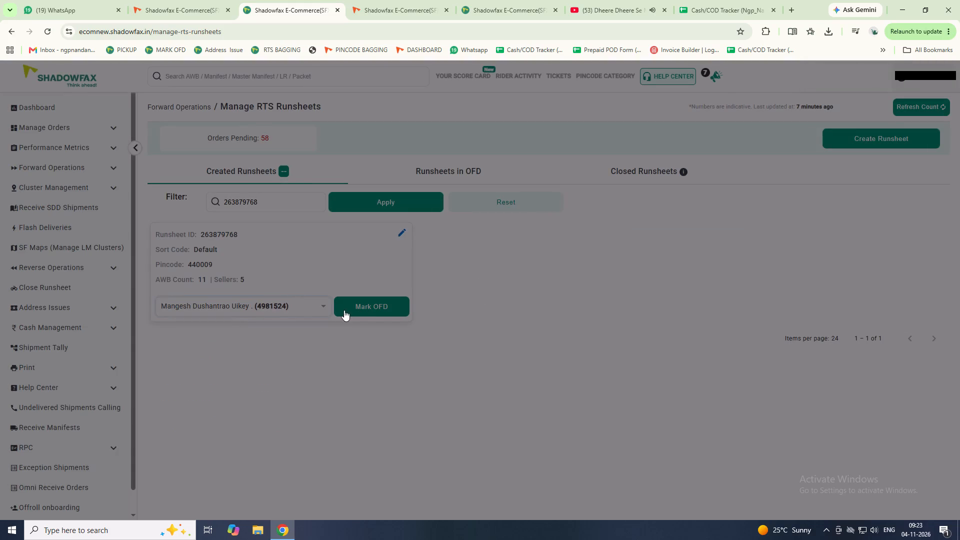
left_click(387, 305)
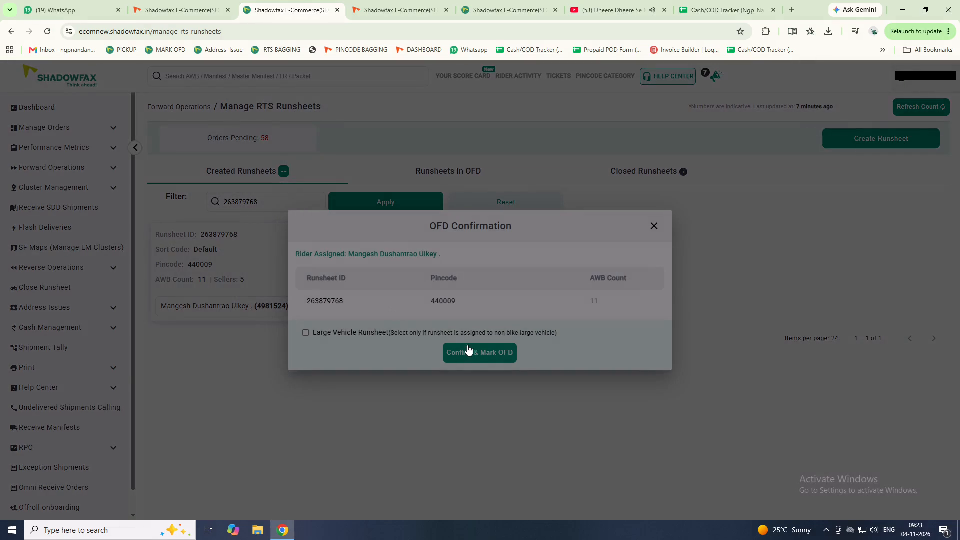
left_click(469, 349)
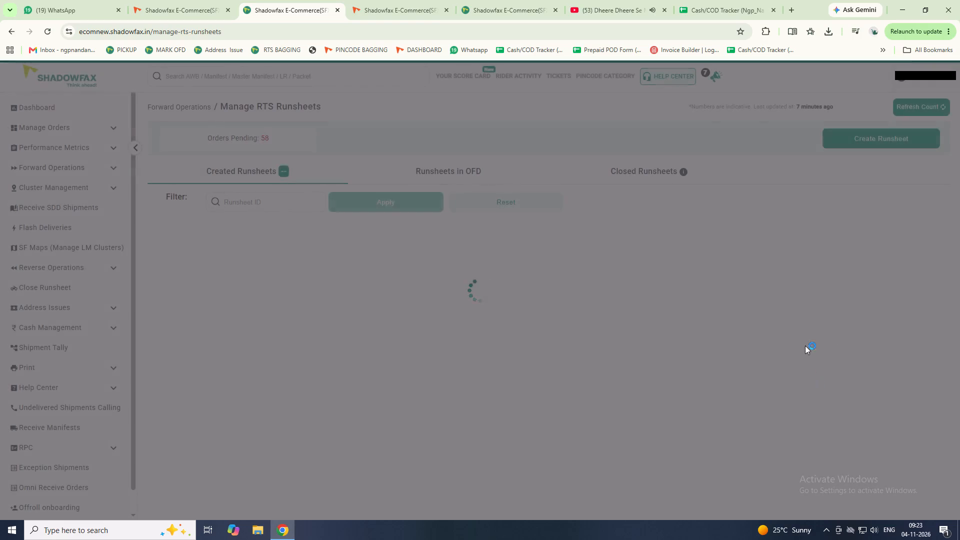
Start another RTS runsheet, refresh the pending orders and load the seller list for pincode 440009.
left_click(859, 135)
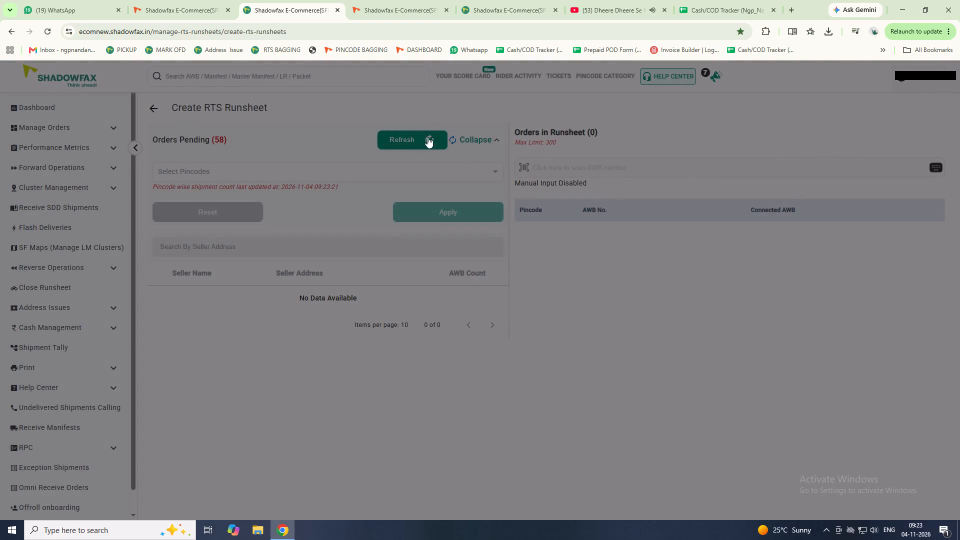
left_click(422, 136)
left_click(428, 173)
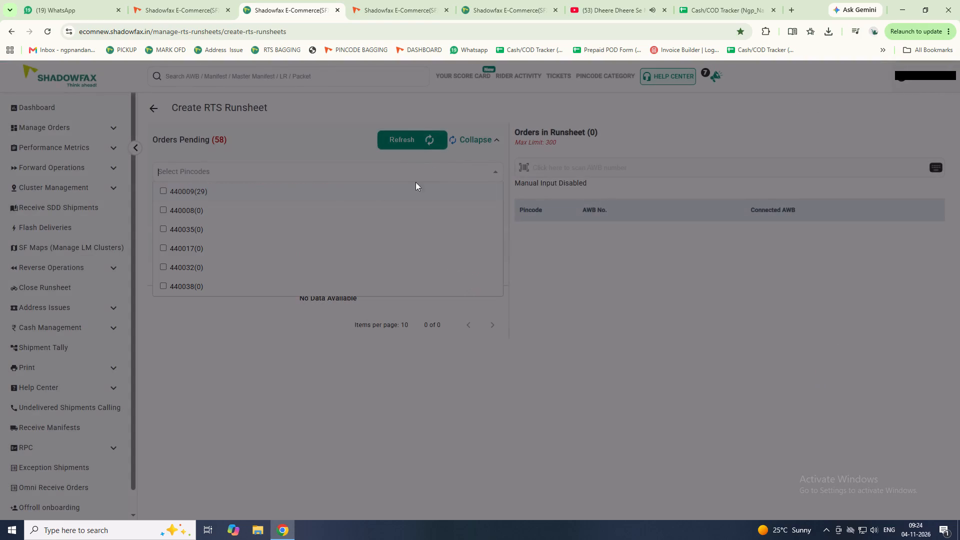
left_click(220, 194)
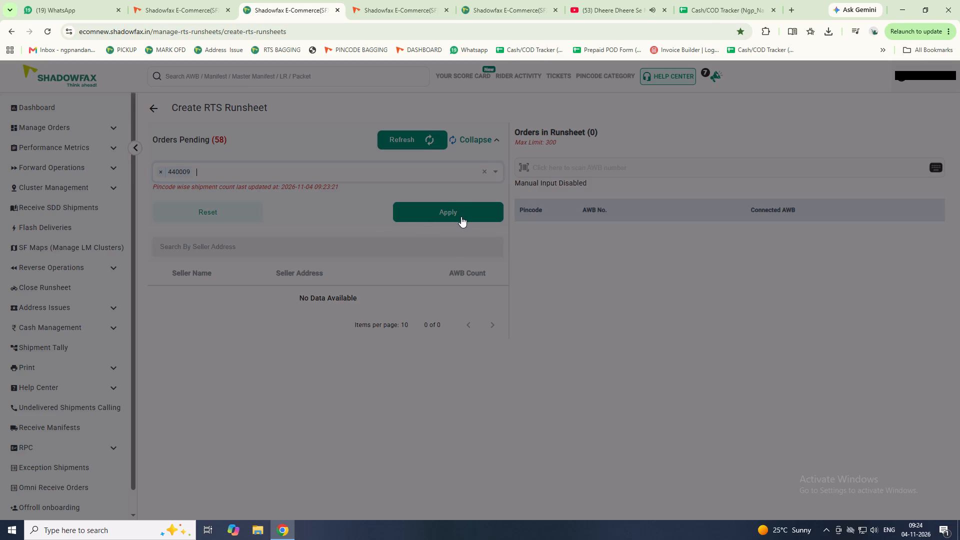
left_click(472, 211)
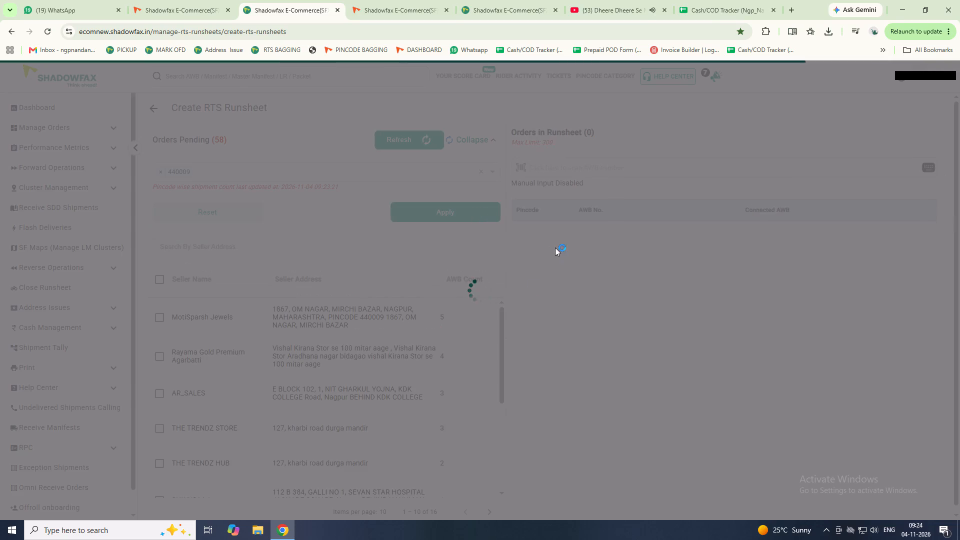
scroll(350, 389, "down", 8)
scroll(354, 389, "up", 2)
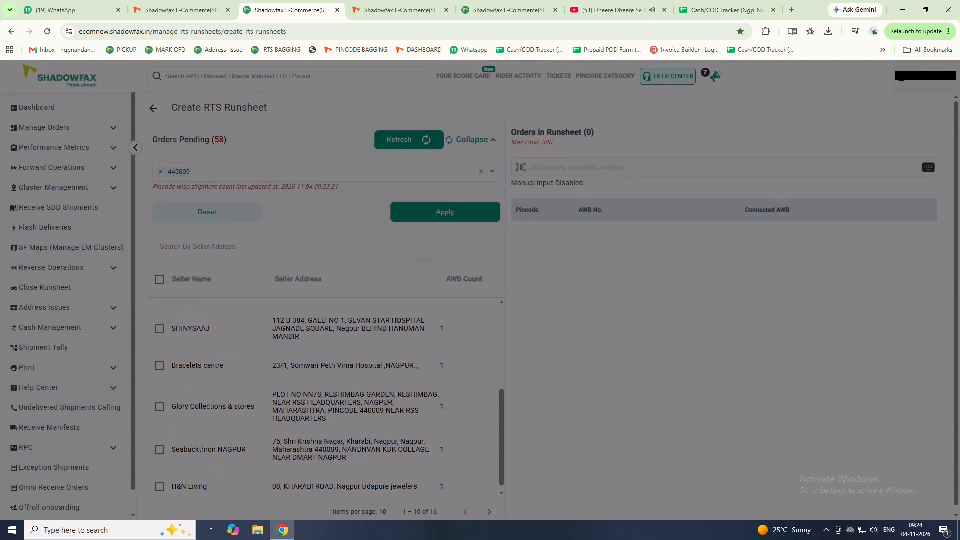
scroll(354, 389, "up", 7)
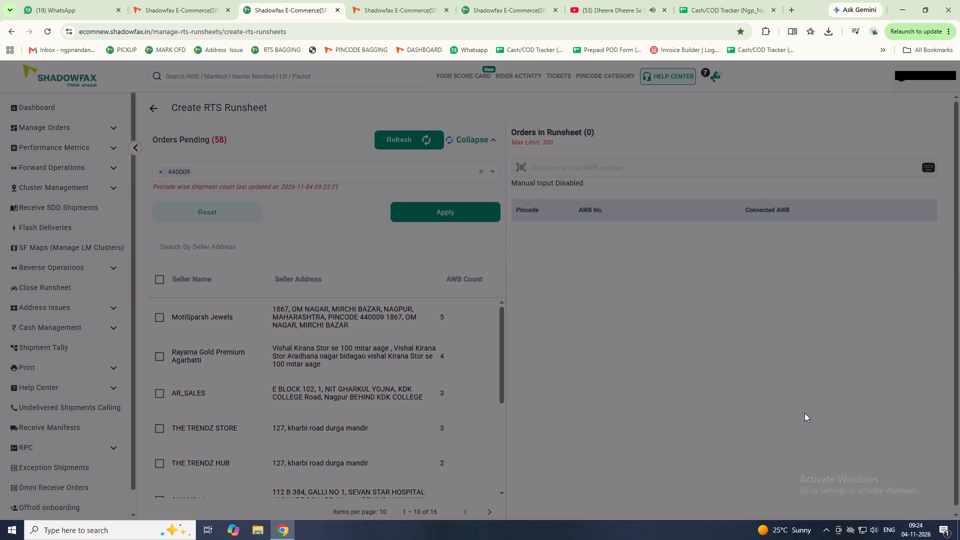
right_click_drag(804, 413, 811, 405)
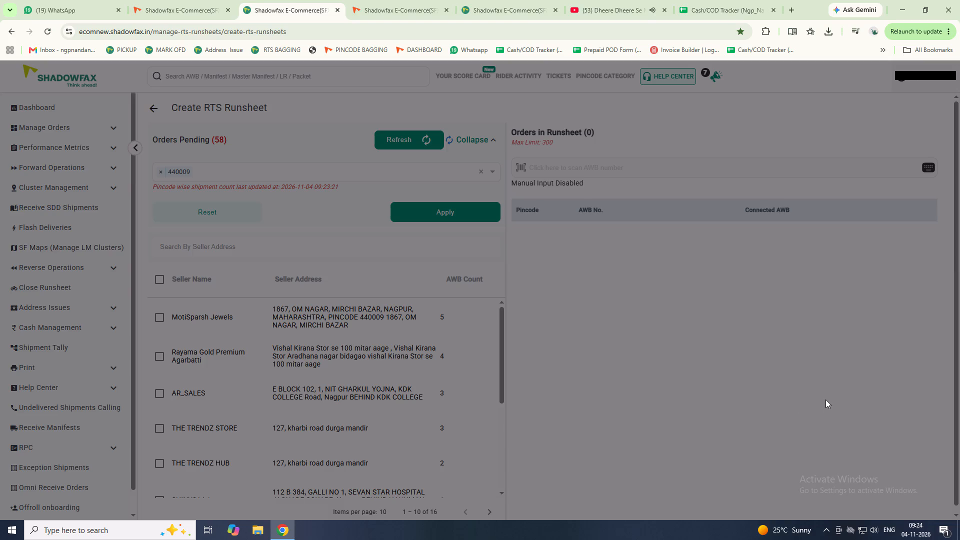
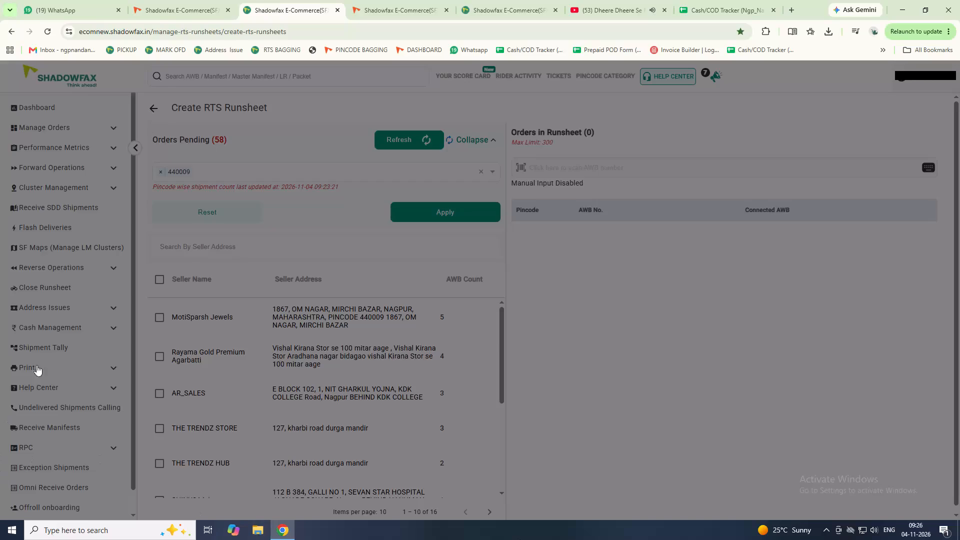
Select all listed sellers for pincode 440009 and start scanning shipments for the runsheet.
left_click(161, 280)
scroll(329, 302, "down", 2)
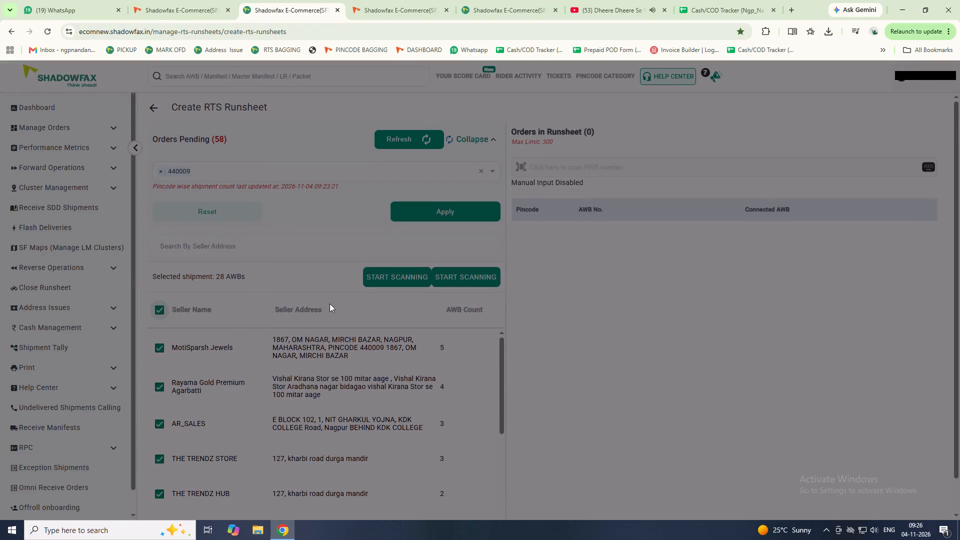
scroll(329, 303, "down", 5)
scroll(354, 397, "down", 7)
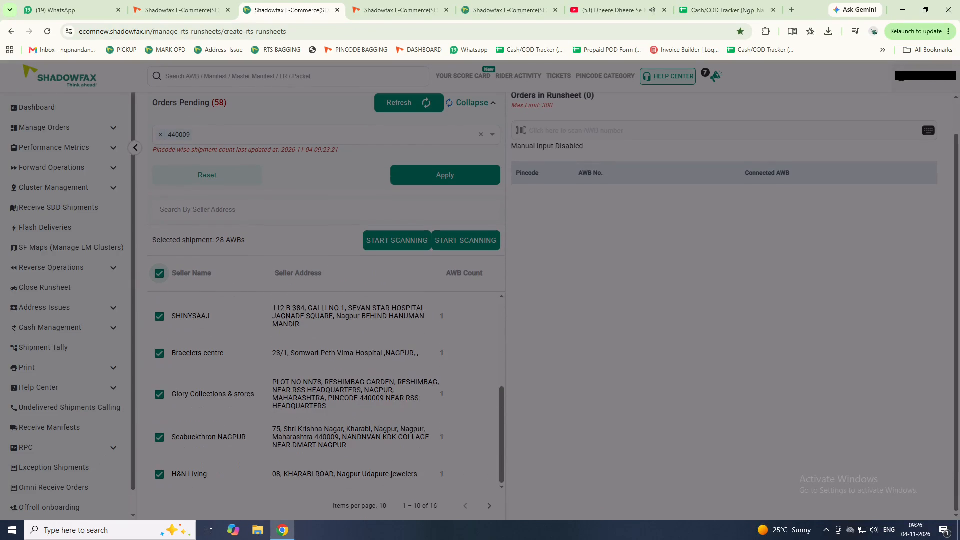
scroll(358, 387, "down", 10)
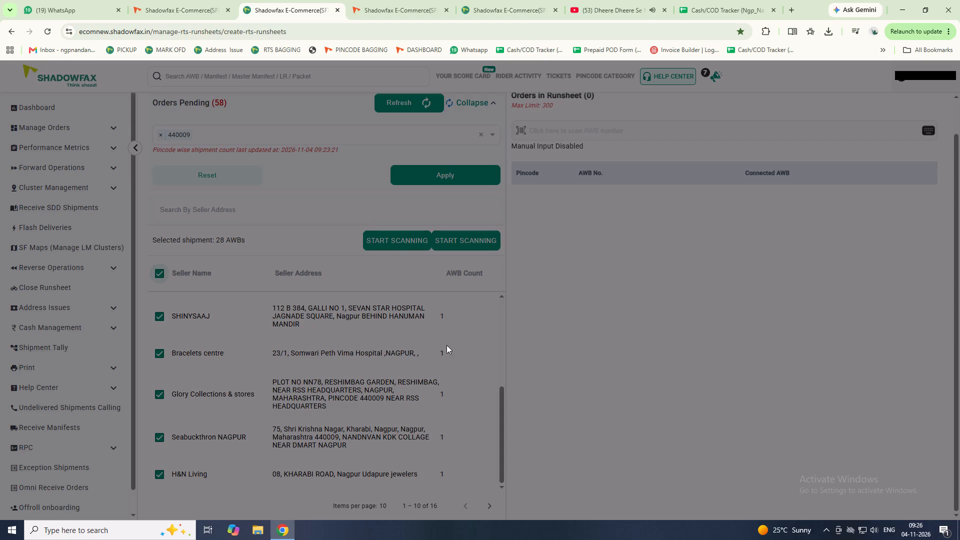
left_click(459, 234)
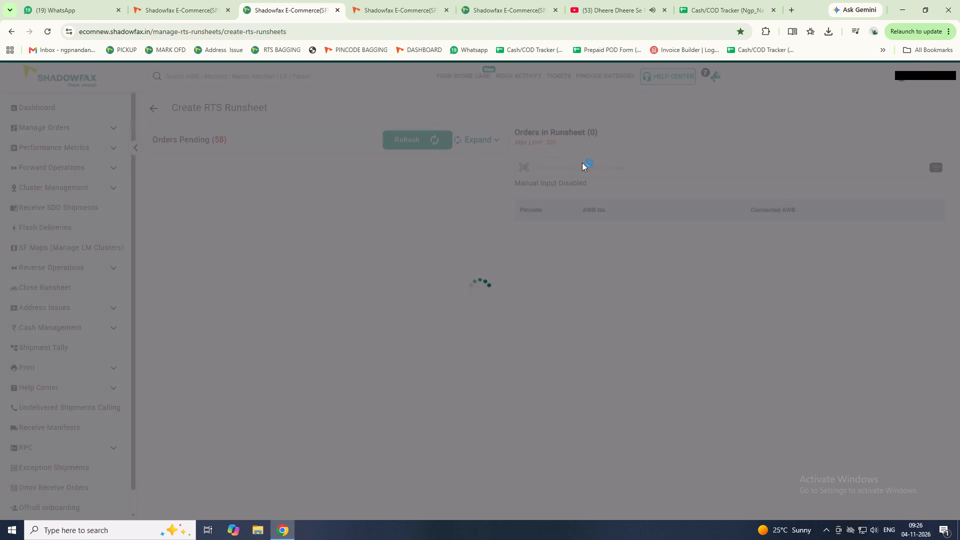
left_click(575, 167)
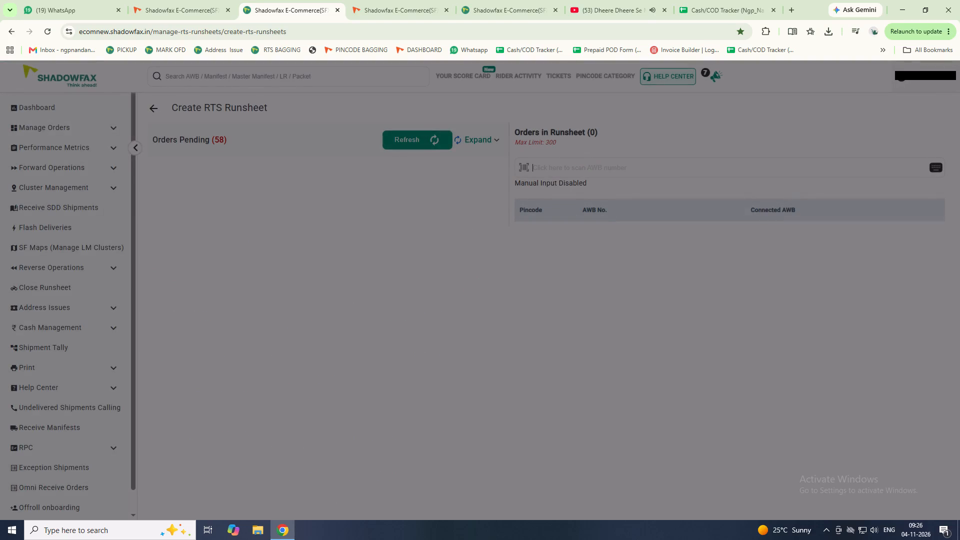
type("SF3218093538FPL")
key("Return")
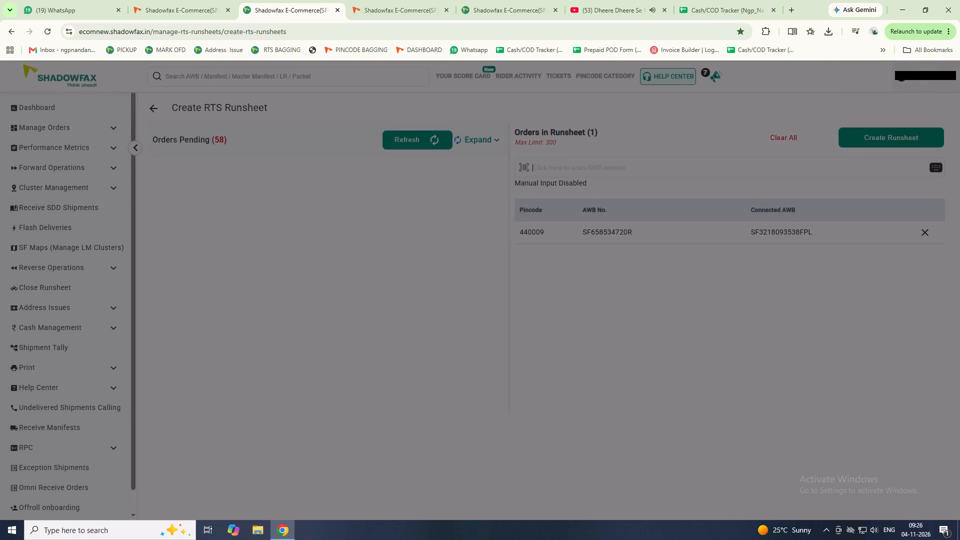
left_click(885, 137)
Assign the rider matching "mangesh" to the new RTS runsheet and mark it OFD, leaving the large vehicle option off.
left_click(229, 306)
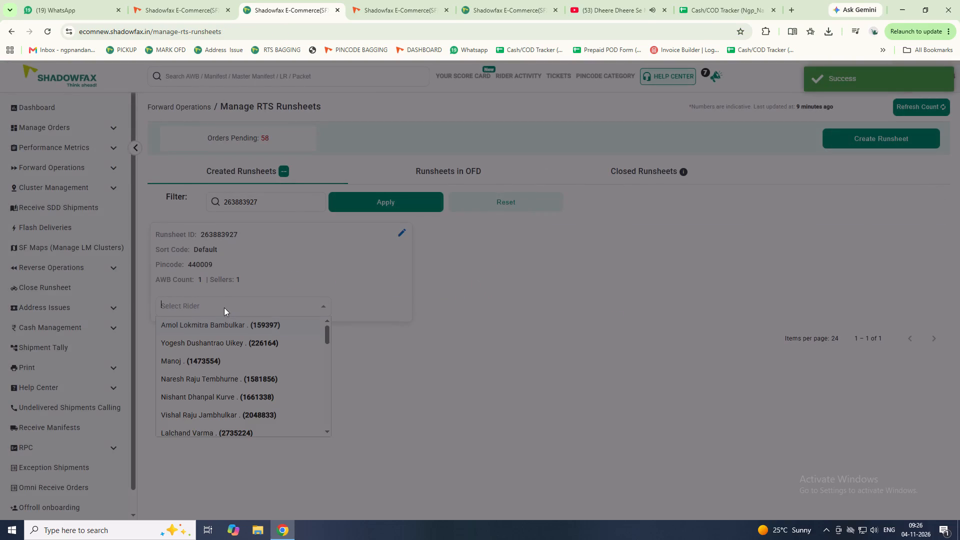
type("mangesh")
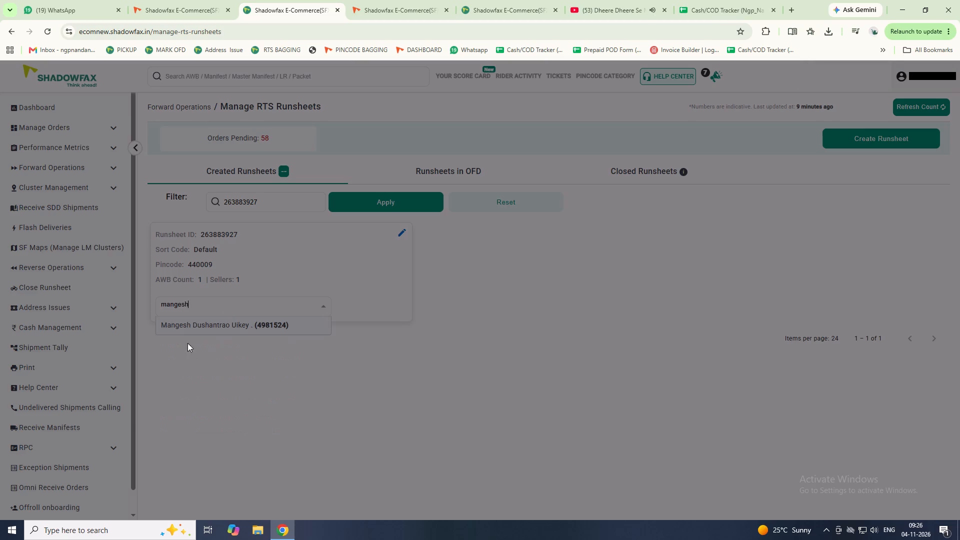
left_click(210, 323)
left_click(355, 305)
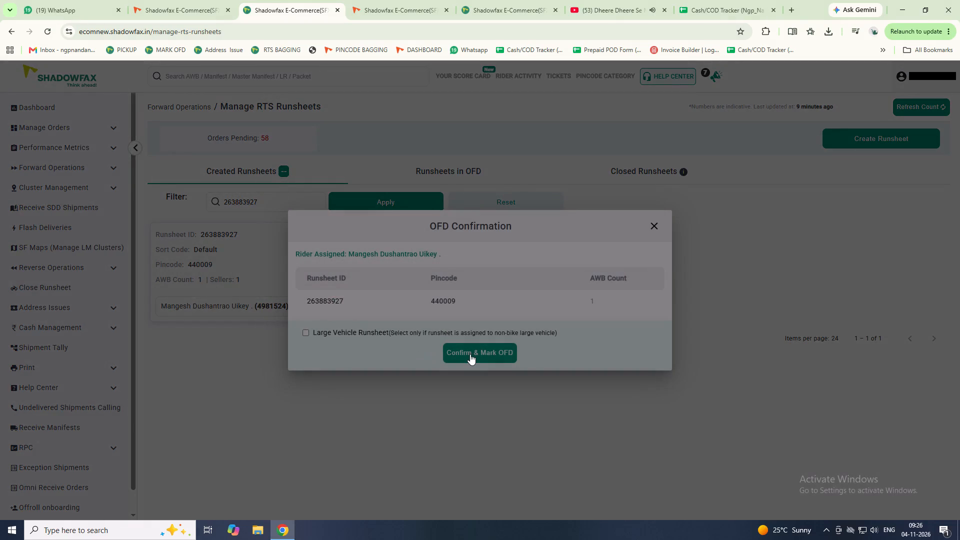
left_click(473, 355)
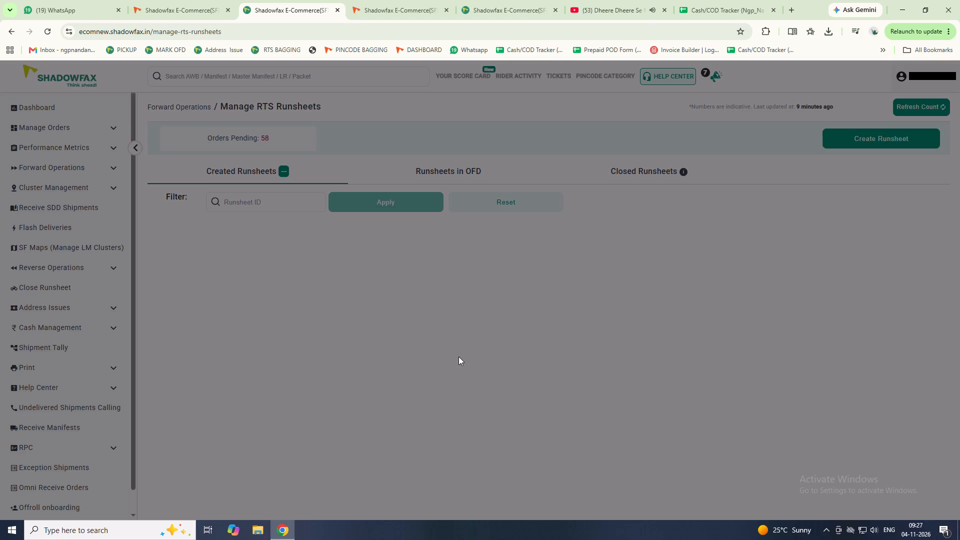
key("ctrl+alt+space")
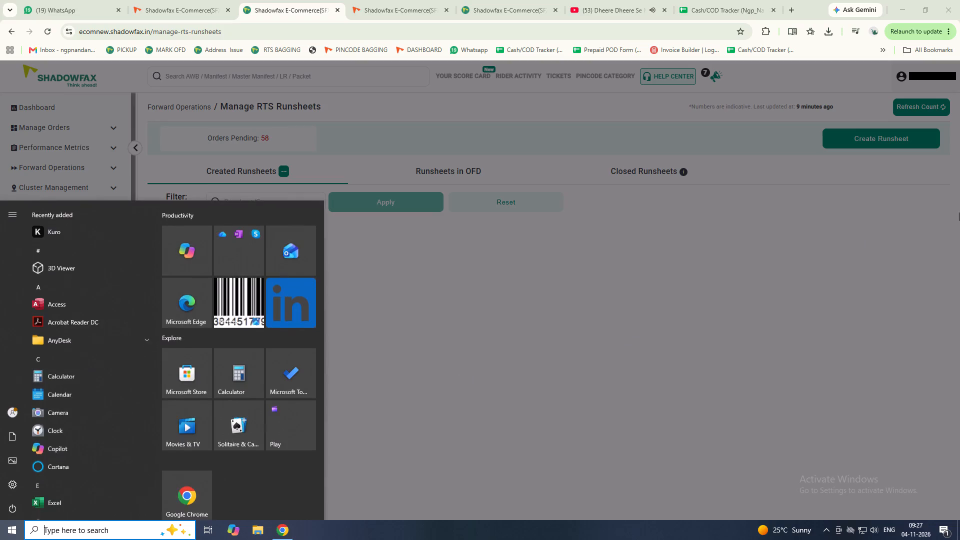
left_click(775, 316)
Start another RTS runsheet for pincode 440009, with all listed sellers selected, and start scanning.
left_click(899, 136)
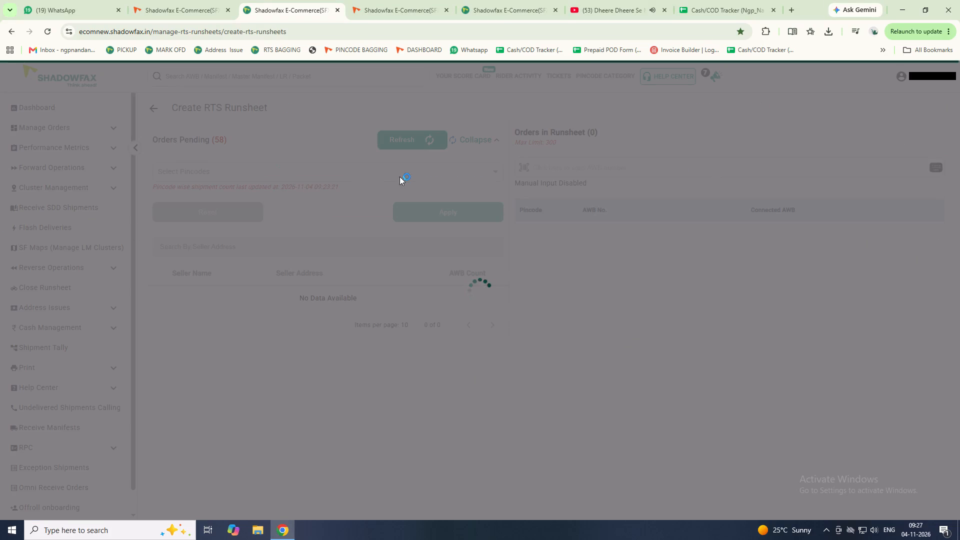
left_click(405, 176)
left_click(263, 191)
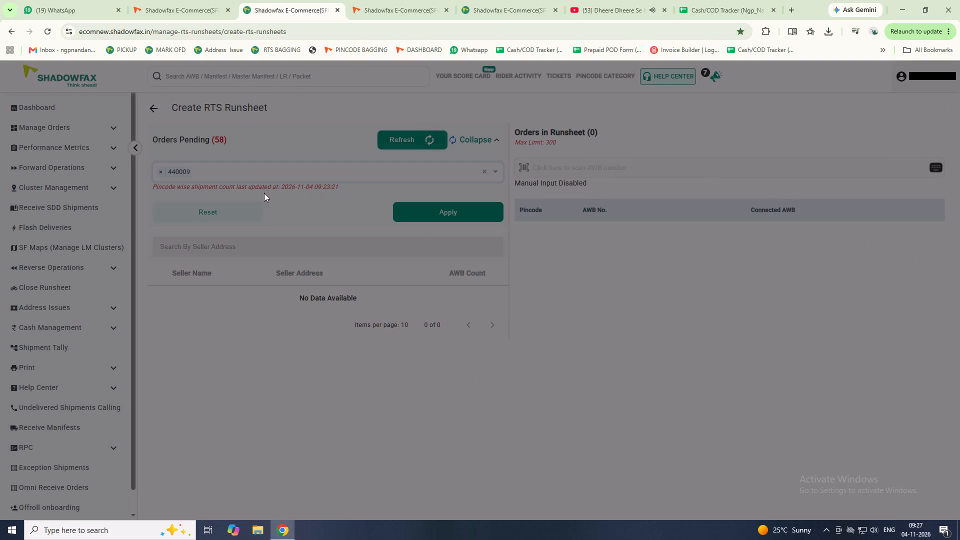
left_click(435, 207)
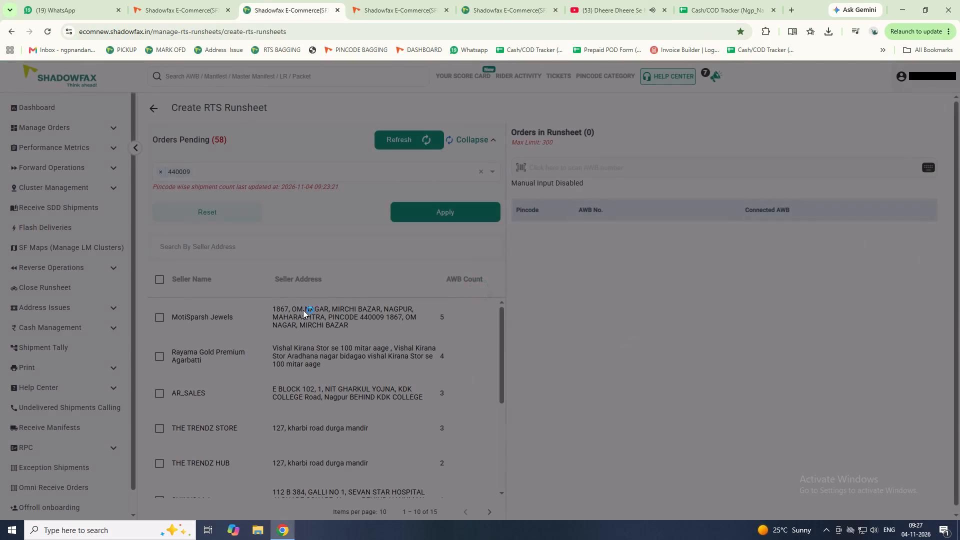
left_click(160, 282)
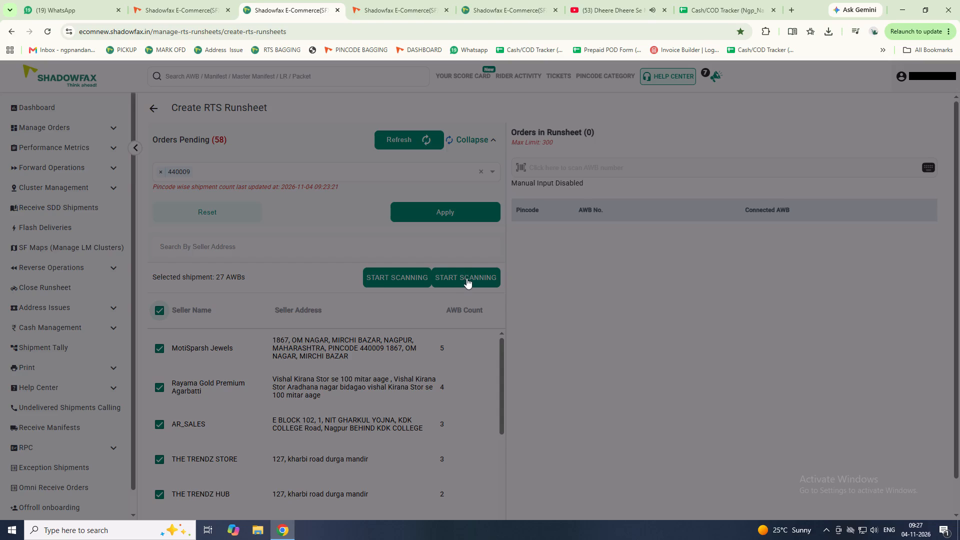
left_click(475, 275)
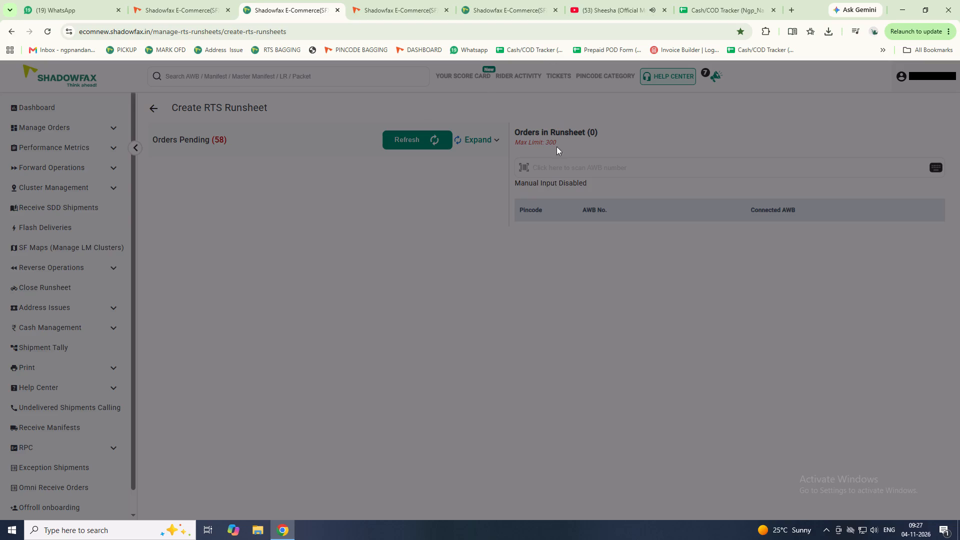
left_click(559, 169)
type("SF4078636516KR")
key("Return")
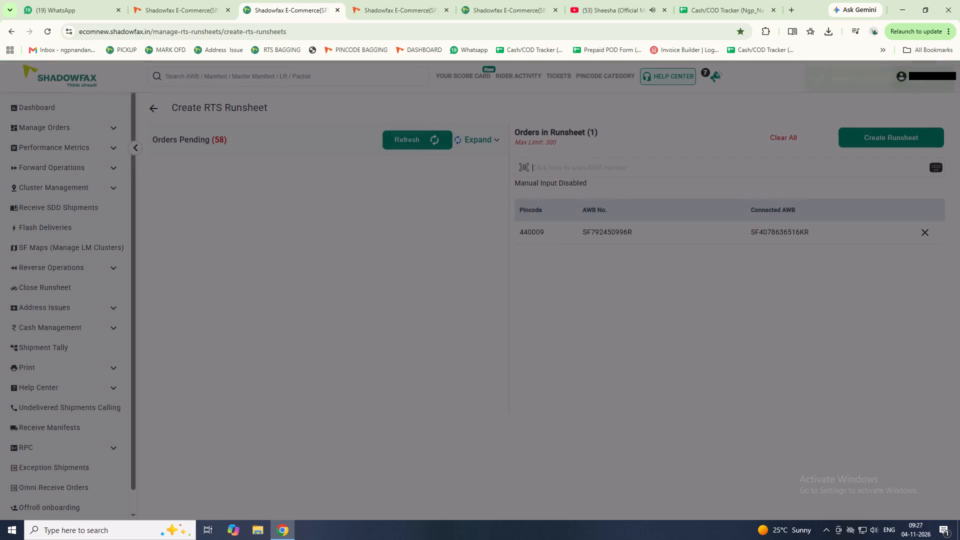
left_click(907, 140)
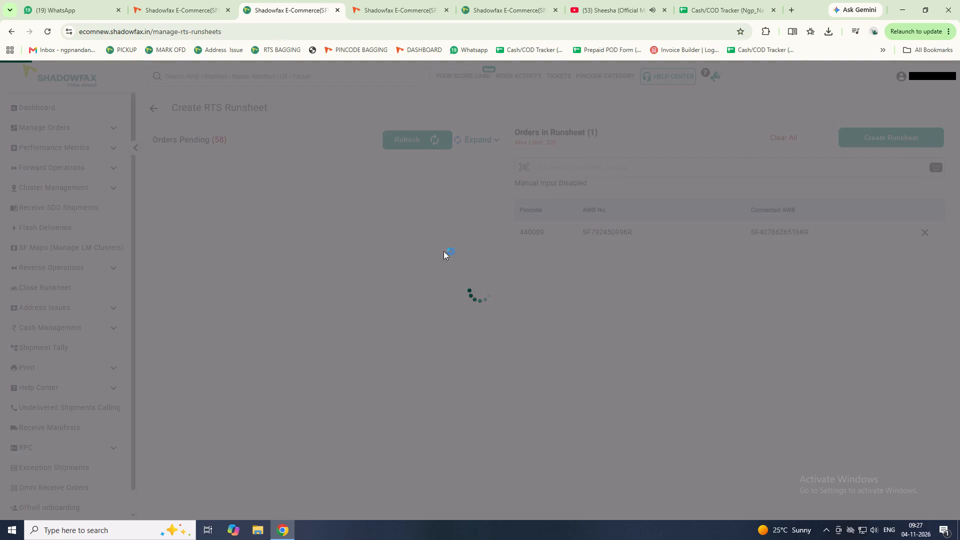
Assign the rider matching "bhojwani" to the new RTS runsheet and confirm marking it OFD.
left_click(250, 301)
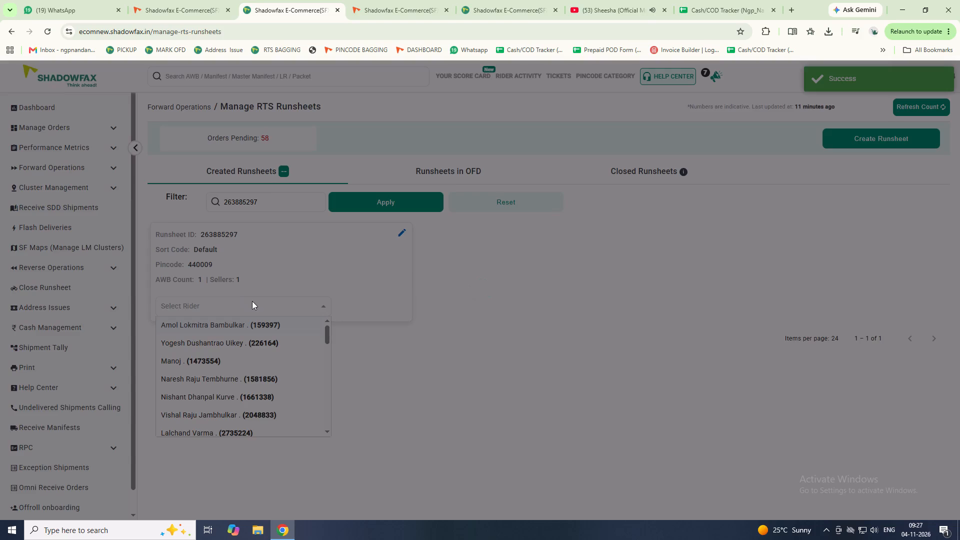
type("bh")
type("ojwani")
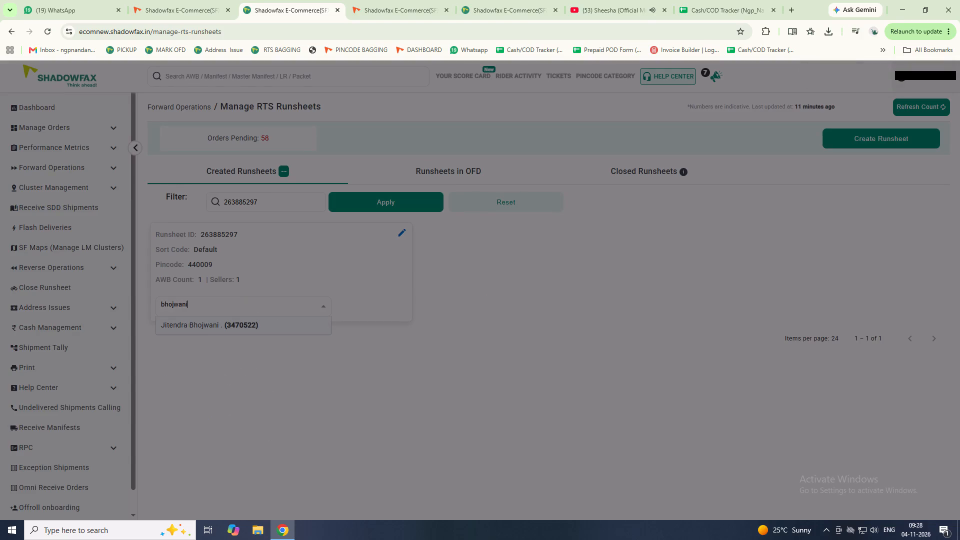
left_click(230, 329)
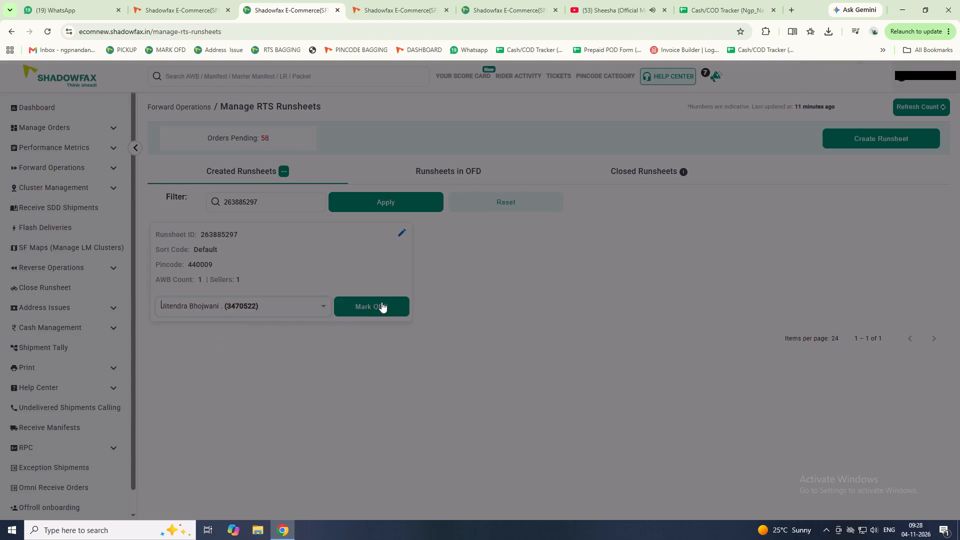
left_click(382, 301)
left_click(484, 356)
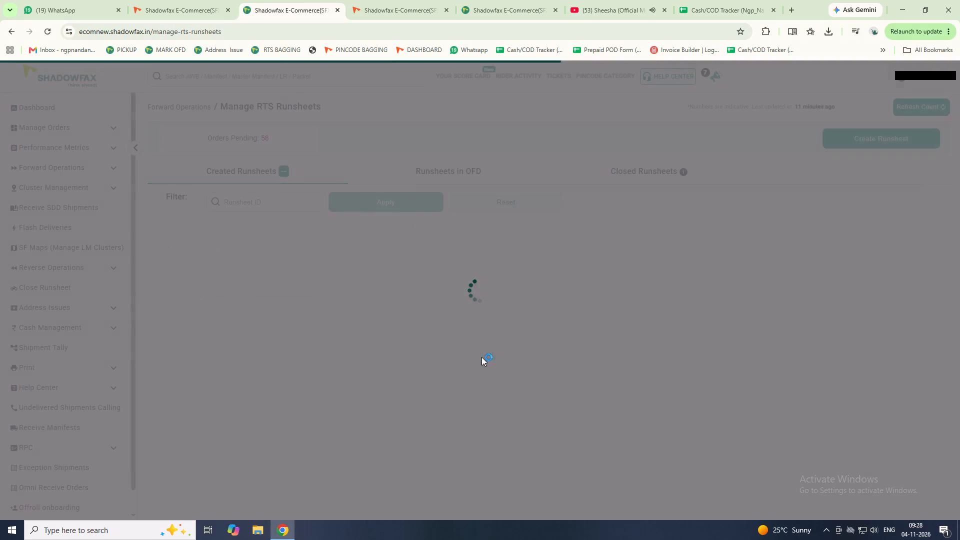
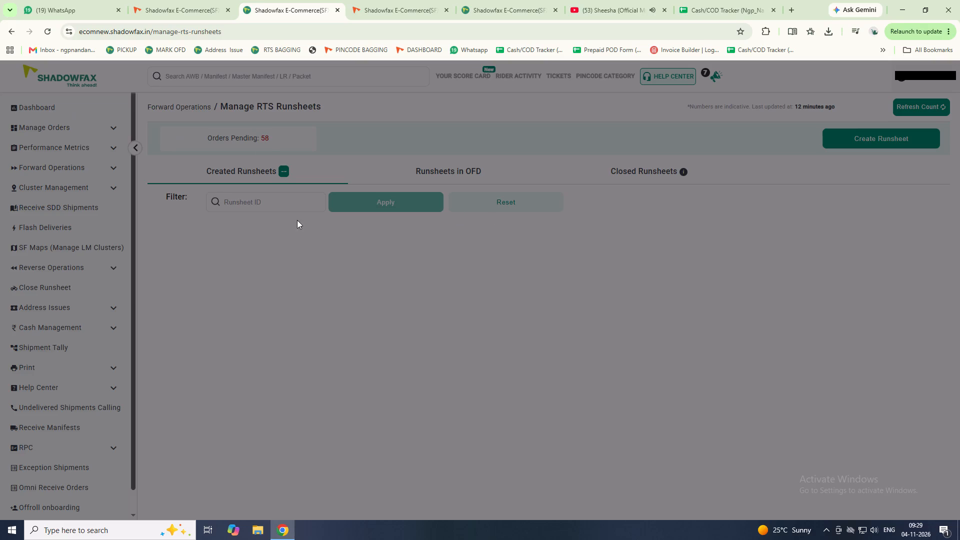
Refresh the dashboard counts, open the orders to deliver, and list the OFD runsheets.
left_click(46, 106)
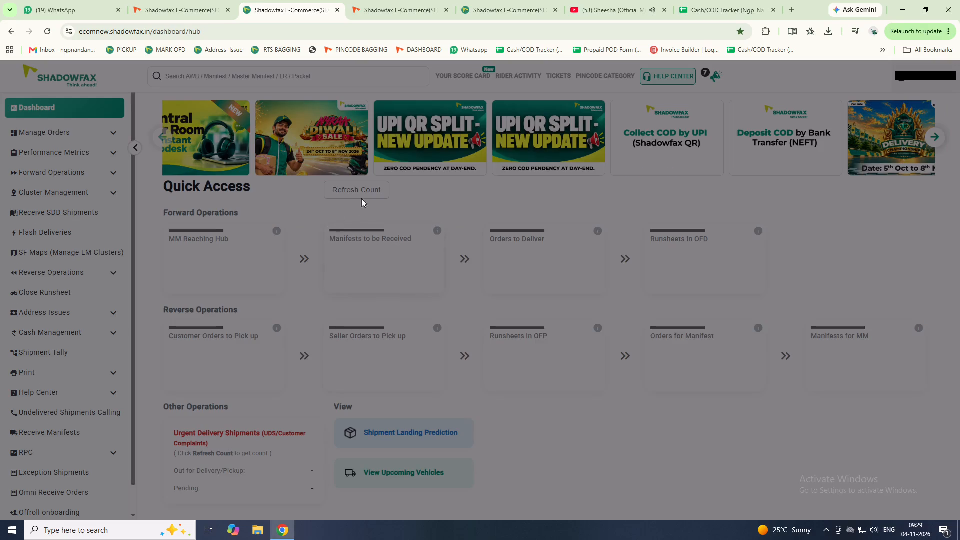
double_click(364, 193)
triple_click(366, 190)
left_click(366, 187)
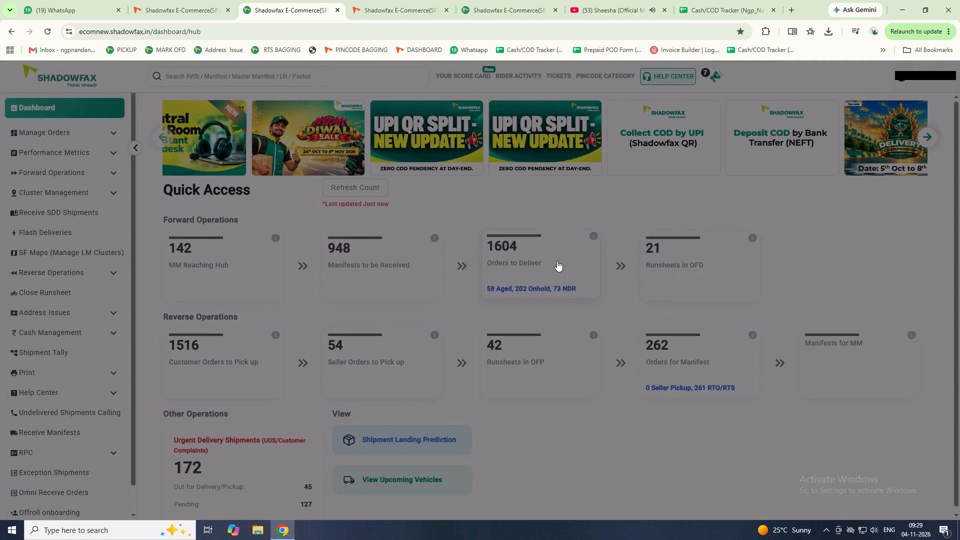
left_click(539, 254)
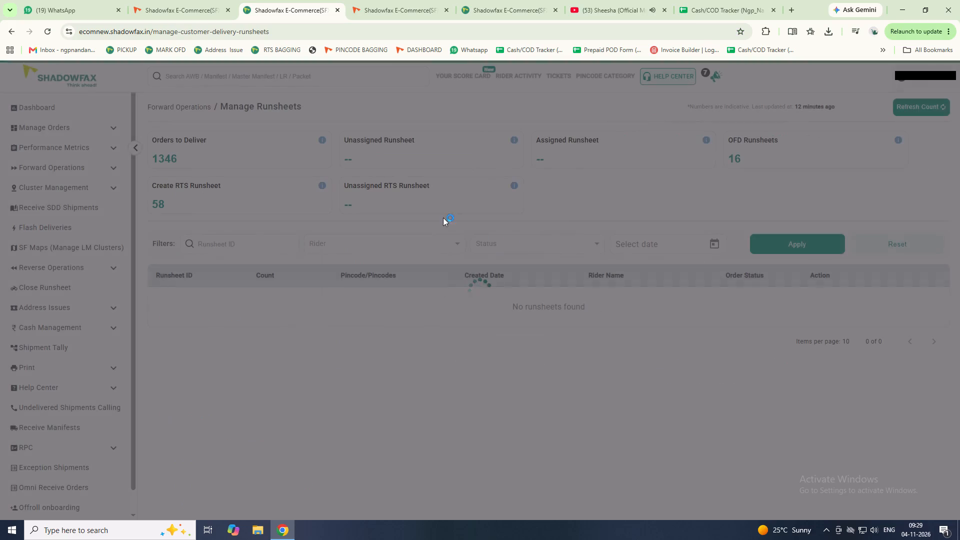
triple_click(913, 105)
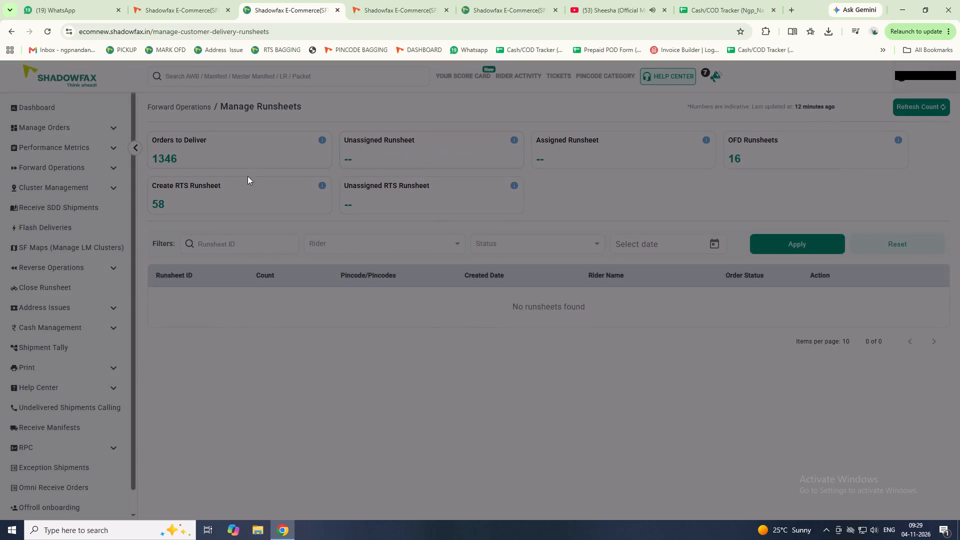
left_click(764, 149)
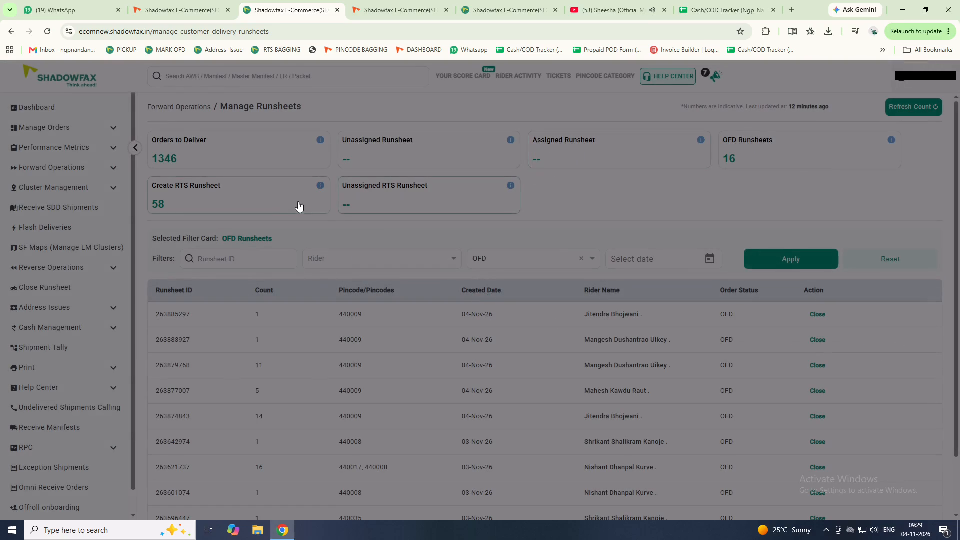
Start another RTS runsheet for pincode 440009, with all listed sellers selected, and start scanning.
left_click(273, 197)
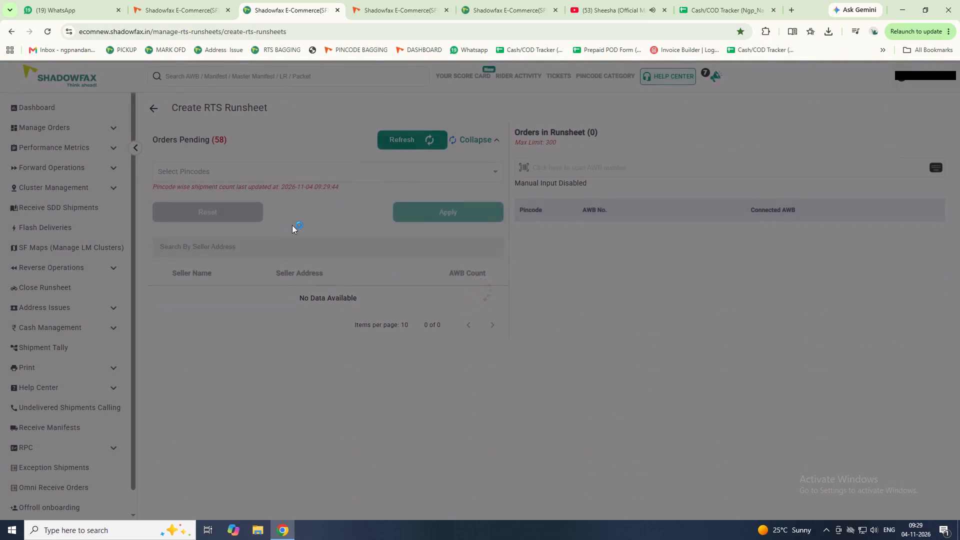
left_click(402, 171)
left_click(274, 193)
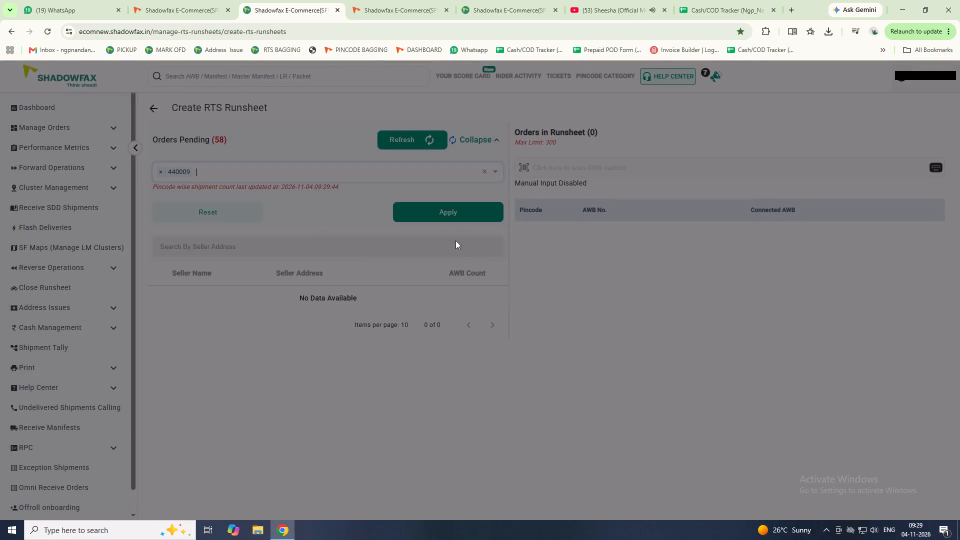
left_click(461, 211)
scroll(305, 322, "down", 4)
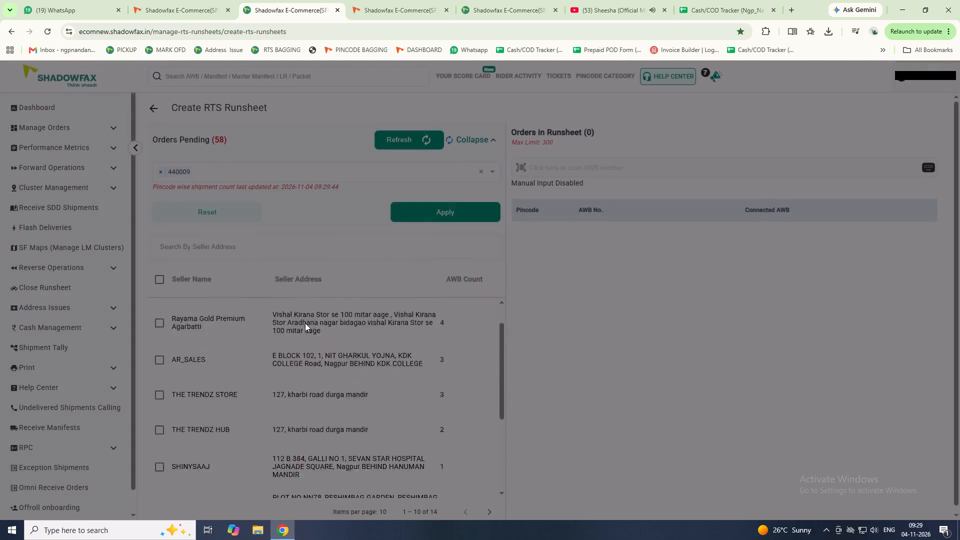
scroll(305, 323, "down", 5)
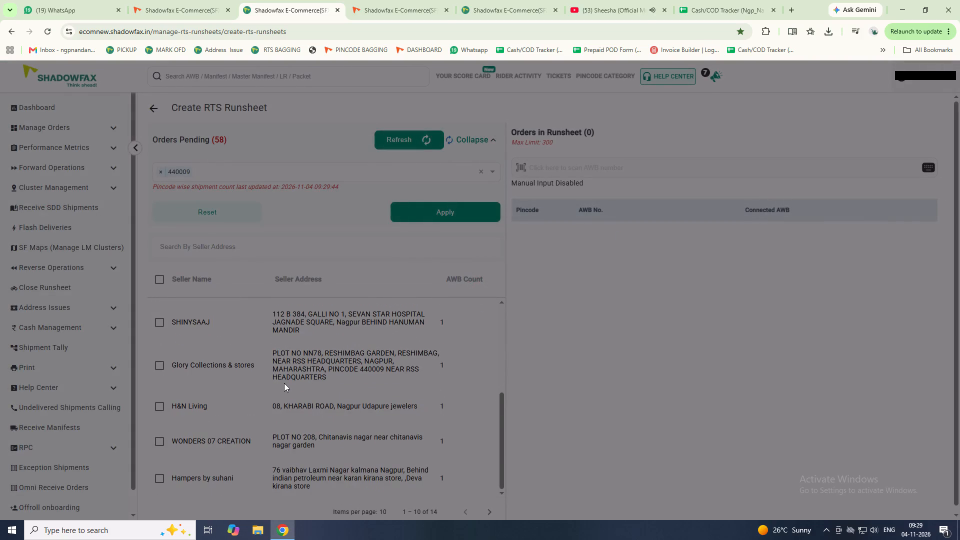
scroll(300, 380, "up", 1)
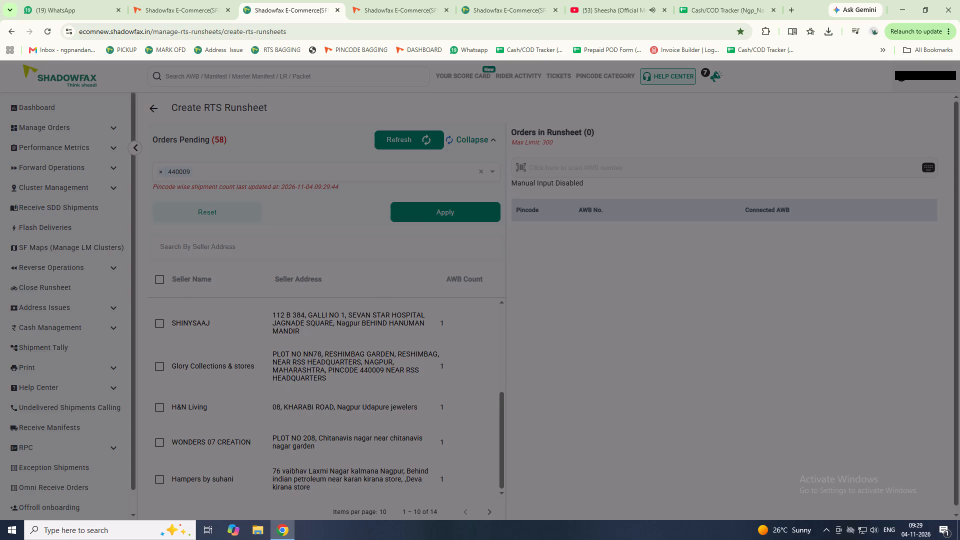
scroll(300, 380, "up", 1)
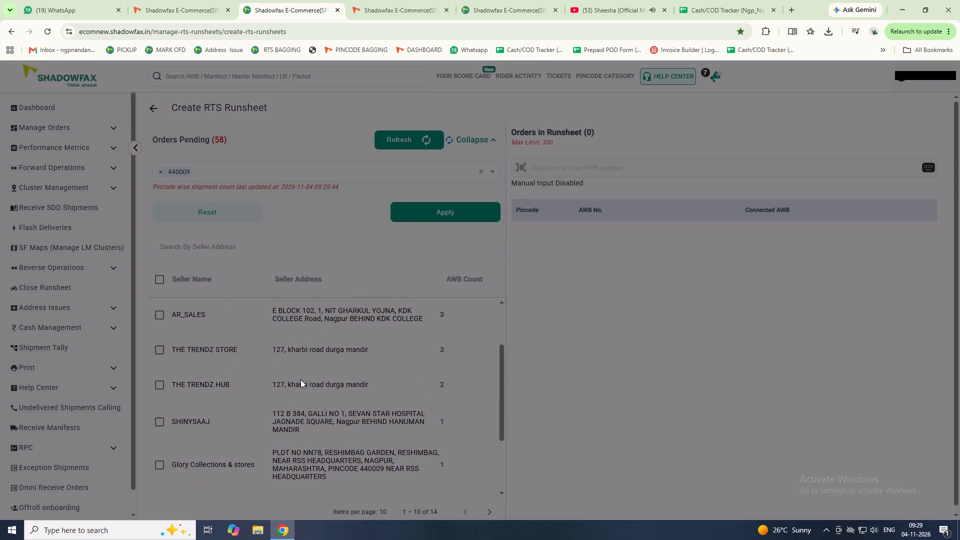
scroll(300, 379, "up", 1)
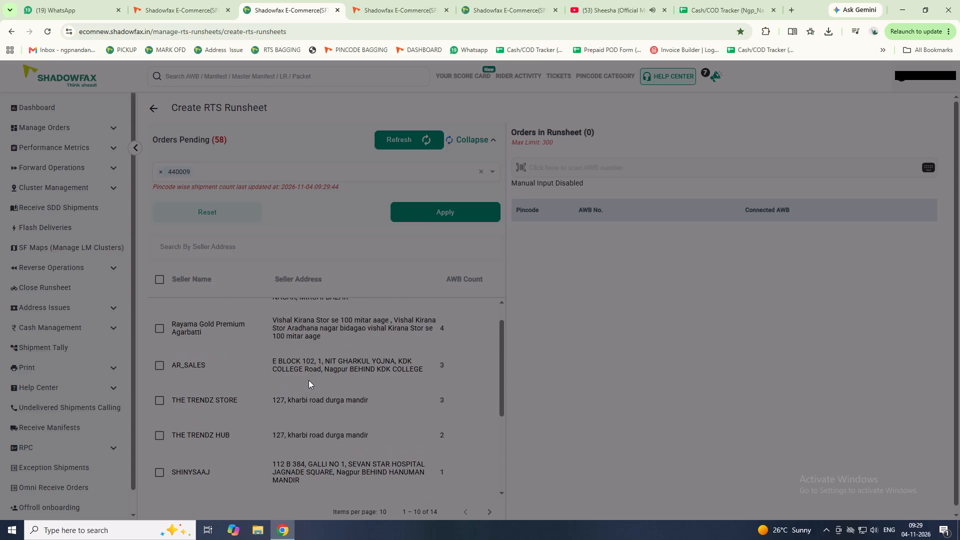
scroll(308, 379, "up", 3)
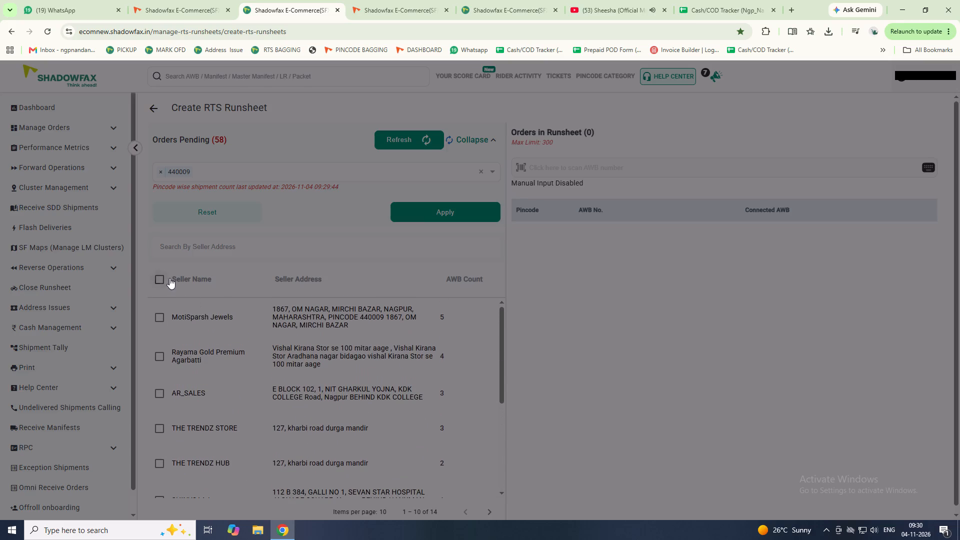
left_click(163, 279)
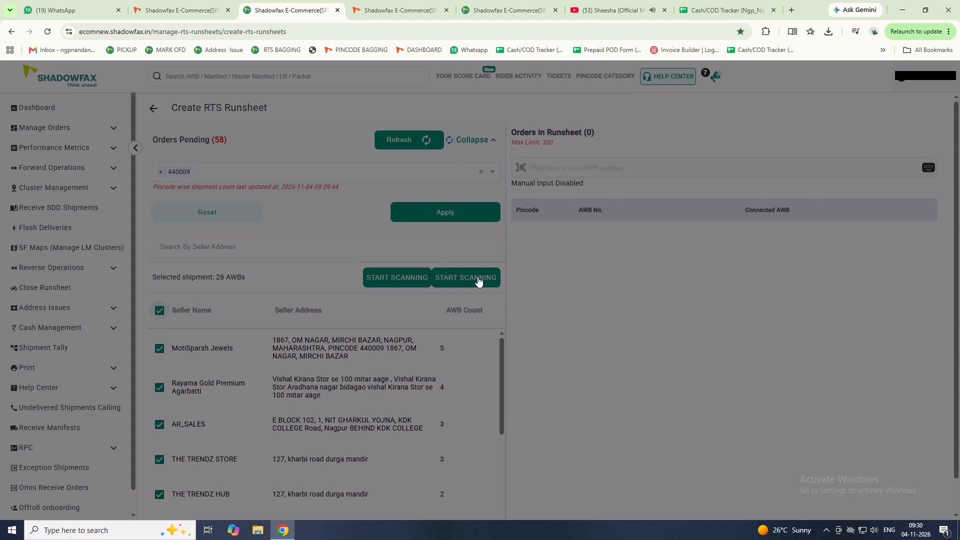
left_click(477, 276)
left_click(577, 166)
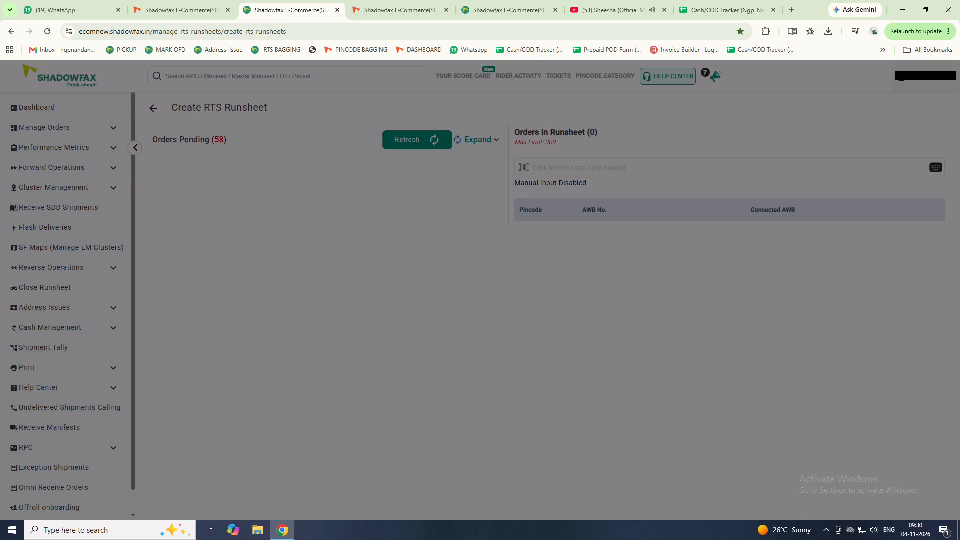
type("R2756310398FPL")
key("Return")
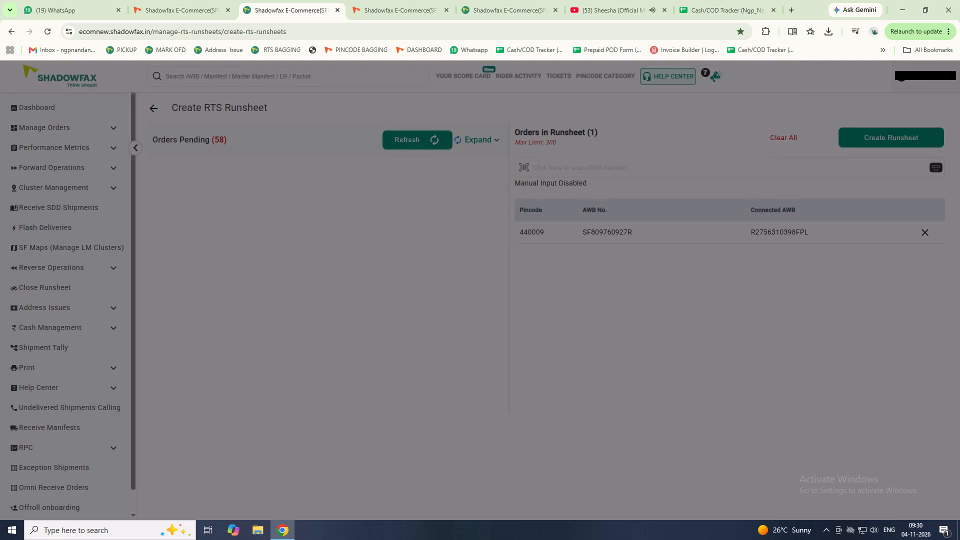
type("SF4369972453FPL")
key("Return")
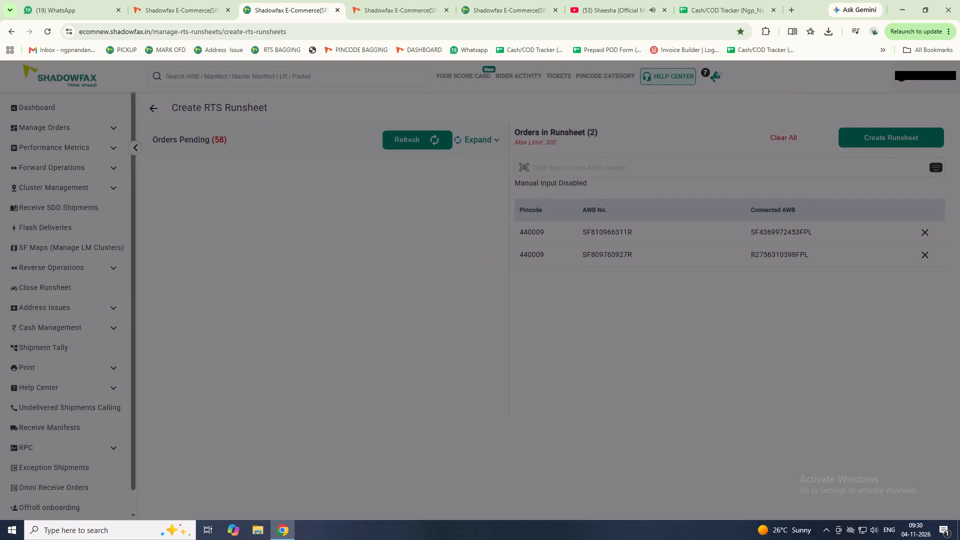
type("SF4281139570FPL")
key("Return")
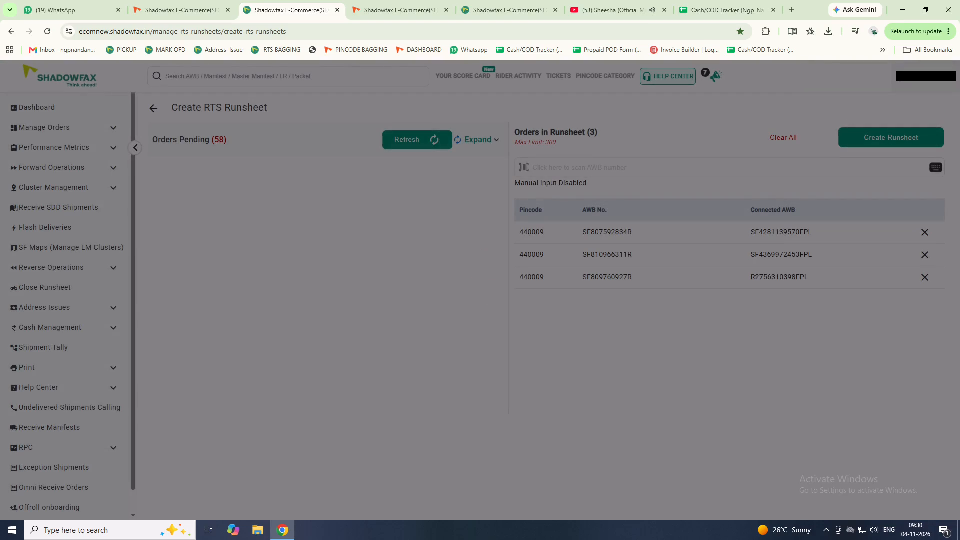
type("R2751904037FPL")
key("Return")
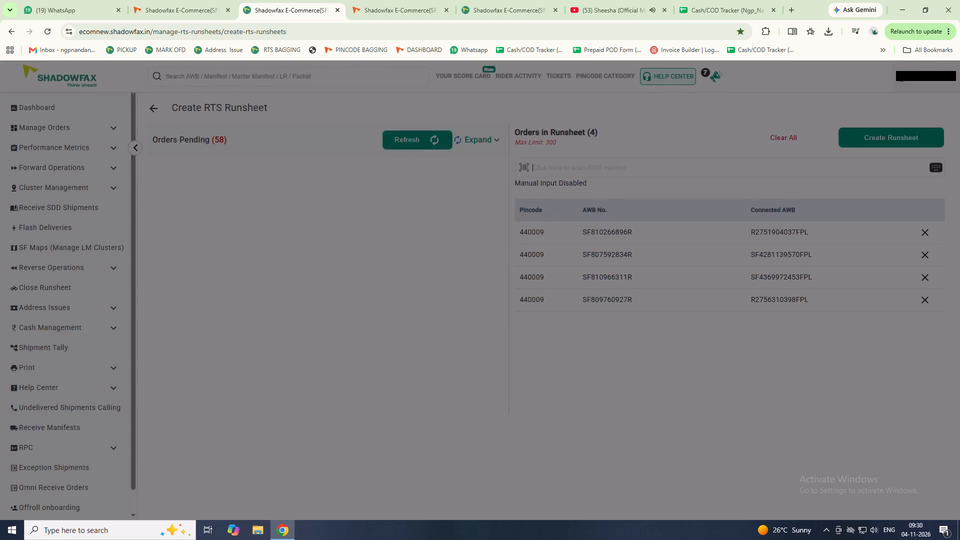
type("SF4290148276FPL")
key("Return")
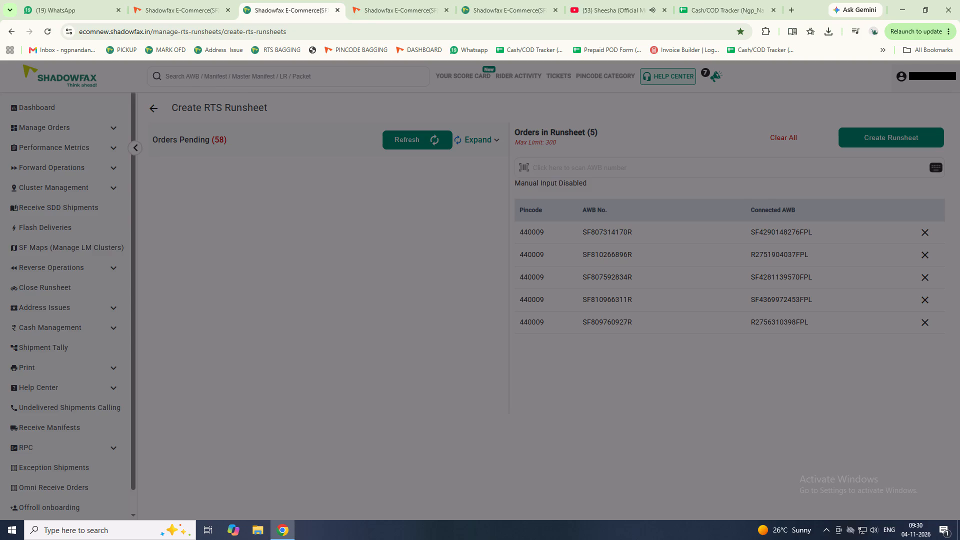
left_click(903, 137)
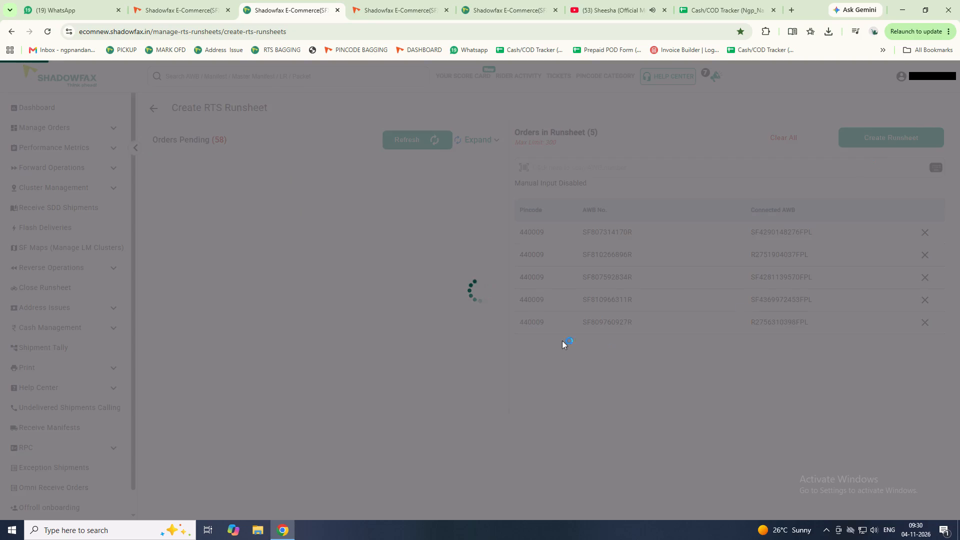
Assign the rider matching "aniket" to the new RTS runsheet and mark it OFD, leaving the large vehicle option off.
left_click(283, 304)
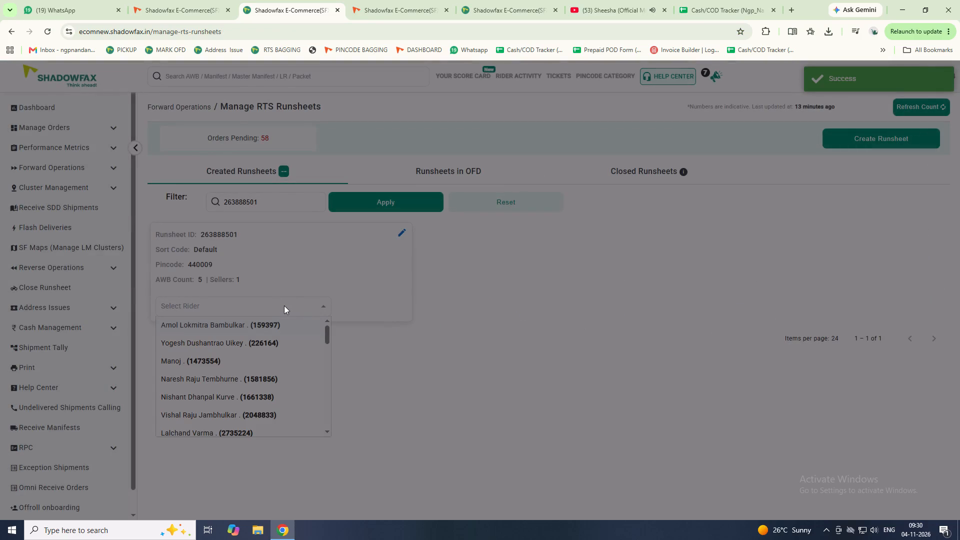
type("aniket")
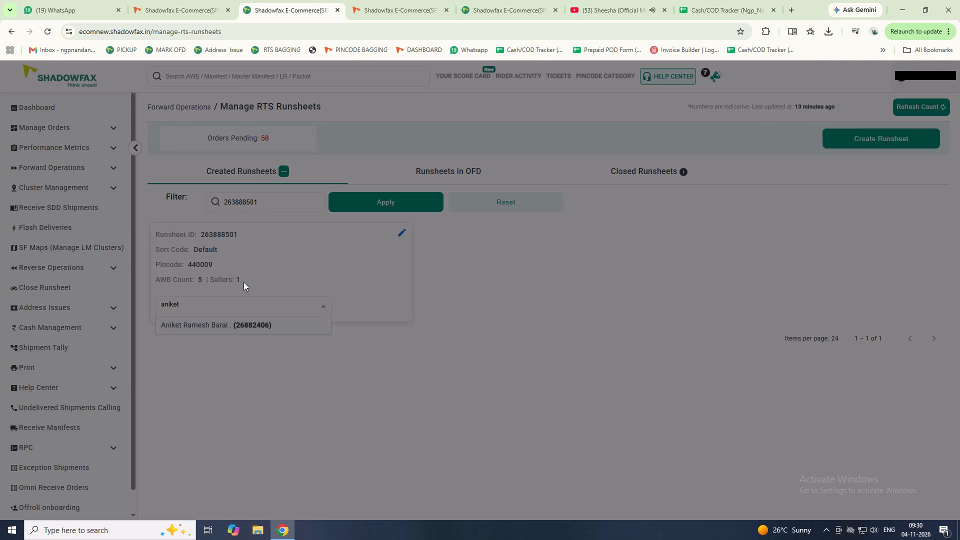
left_click(204, 327)
left_click(377, 305)
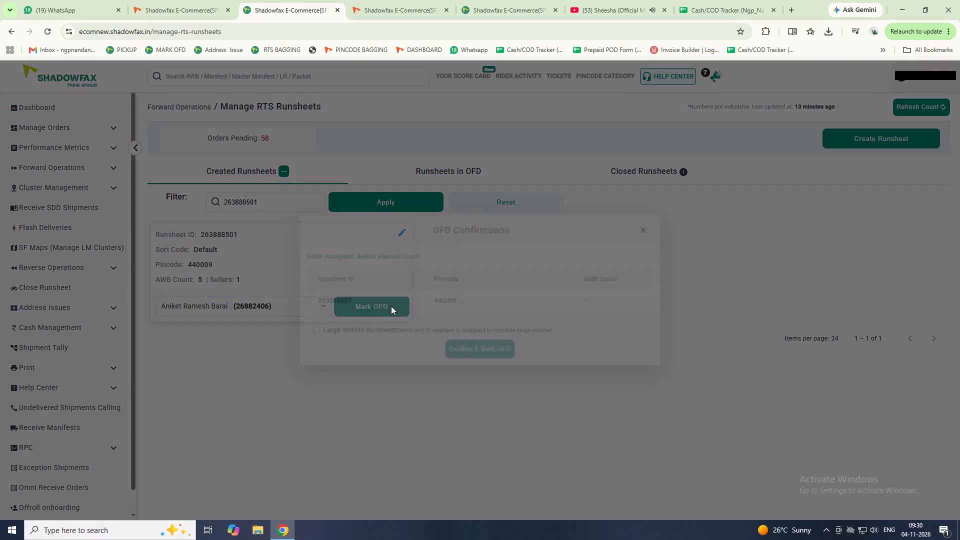
left_click(477, 352)
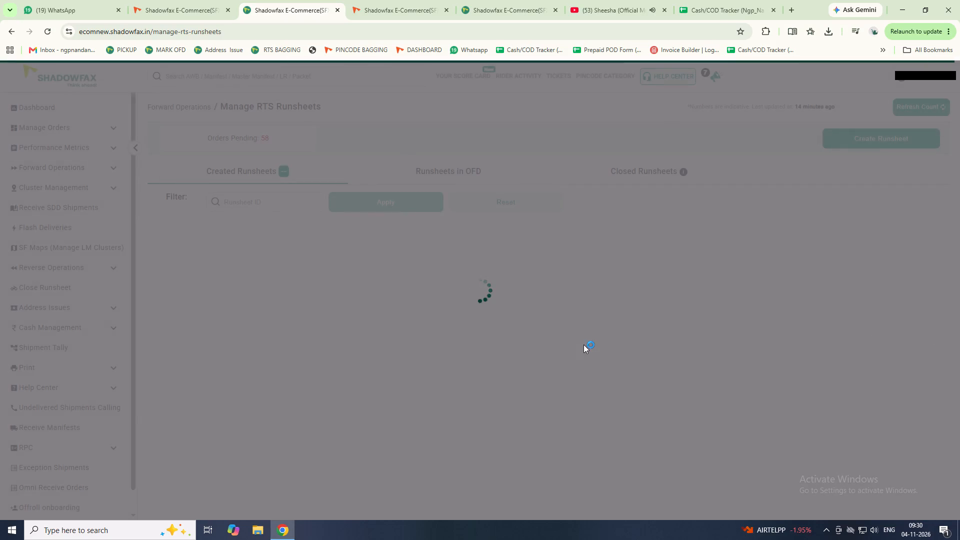
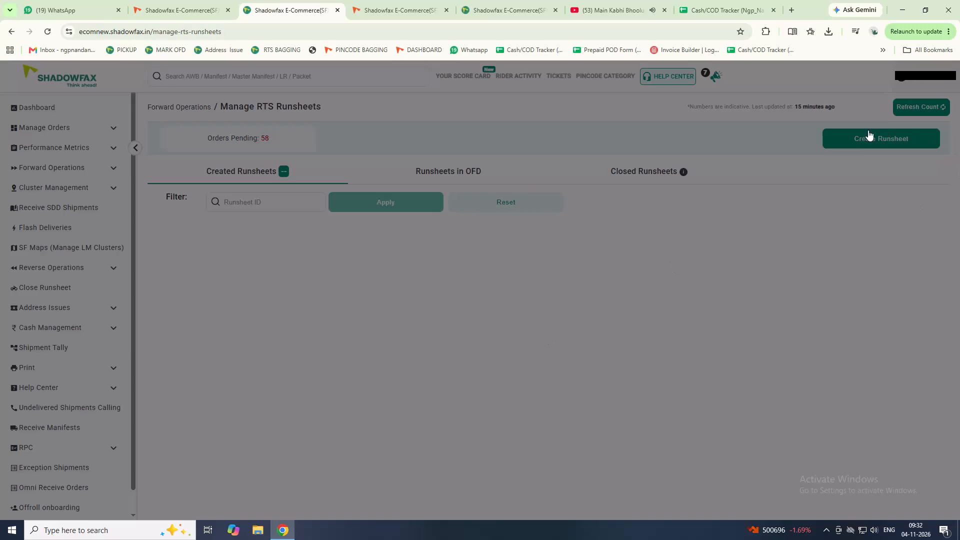
Start another RTS runsheet for pincode 440009, with all listed sellers selected, and start scanning.
left_click(859, 142)
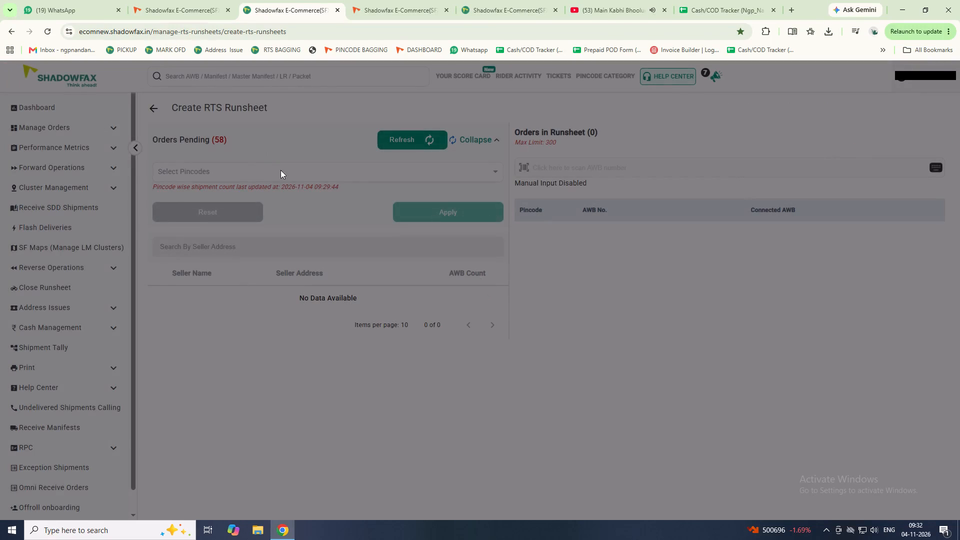
left_click(283, 168)
left_click(212, 188)
left_click(453, 216)
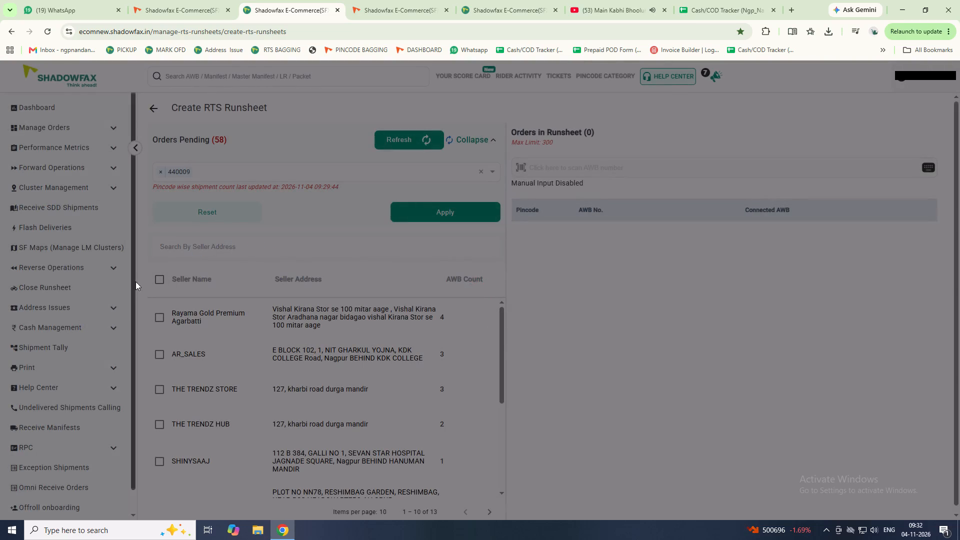
left_click(159, 278)
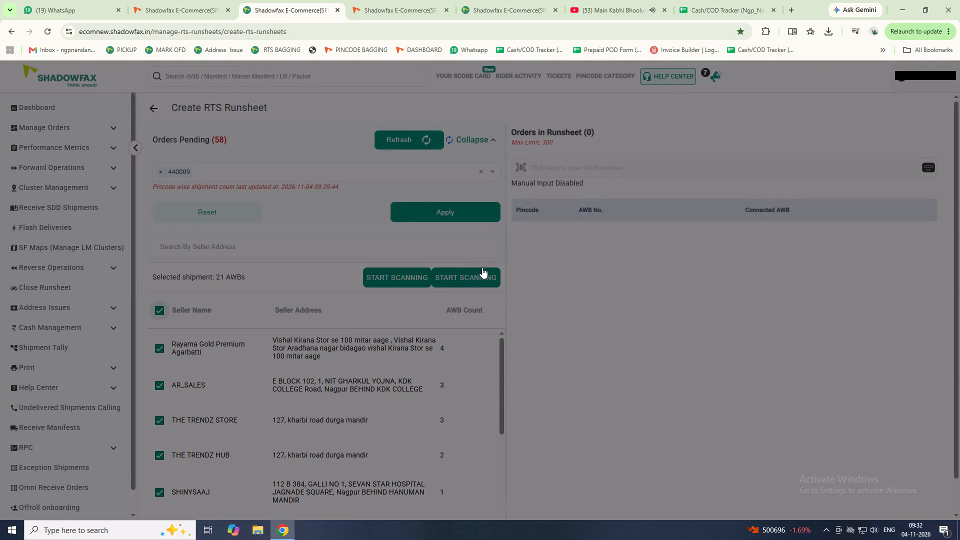
left_click(476, 274)
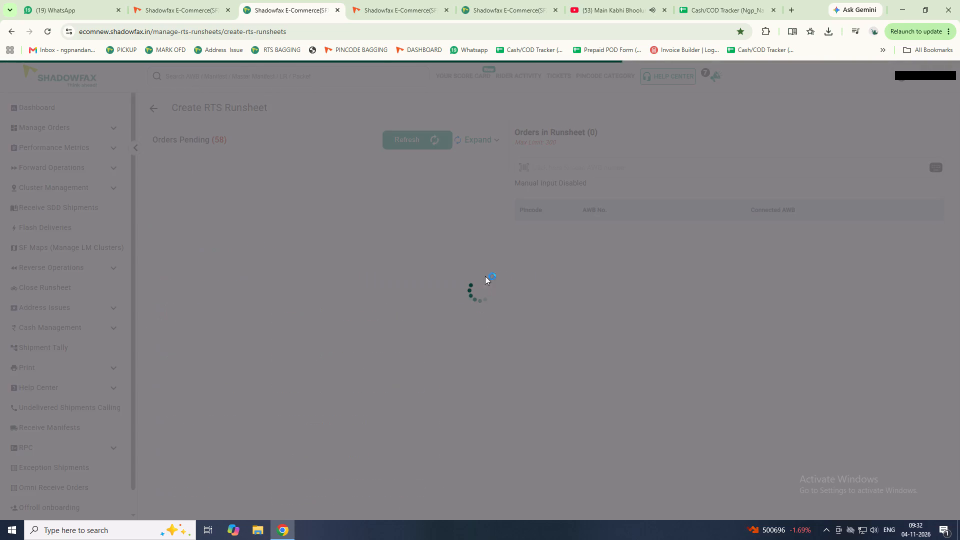
left_click(565, 160)
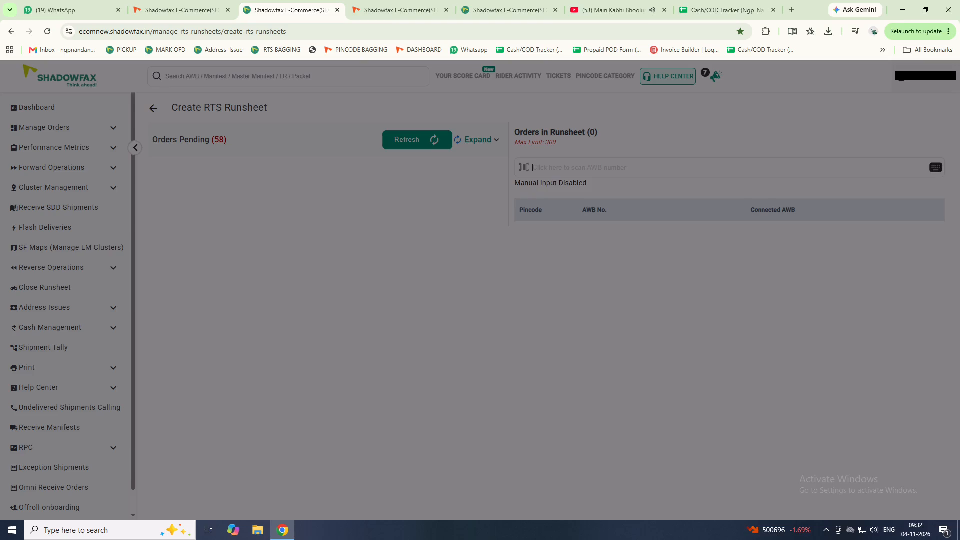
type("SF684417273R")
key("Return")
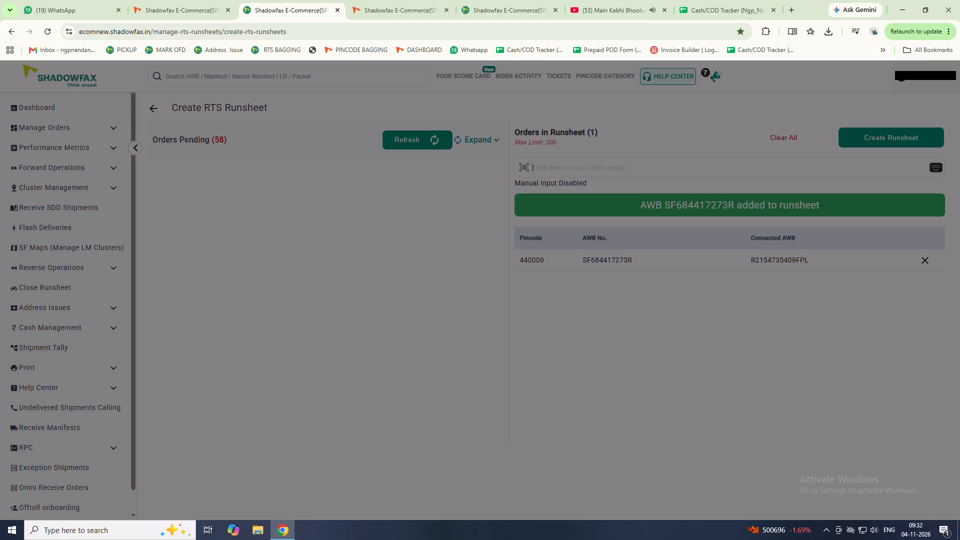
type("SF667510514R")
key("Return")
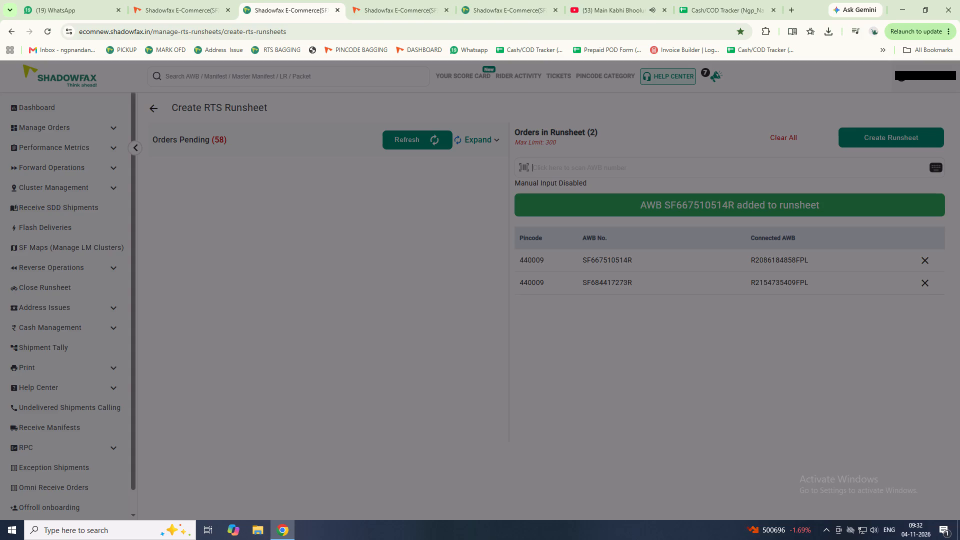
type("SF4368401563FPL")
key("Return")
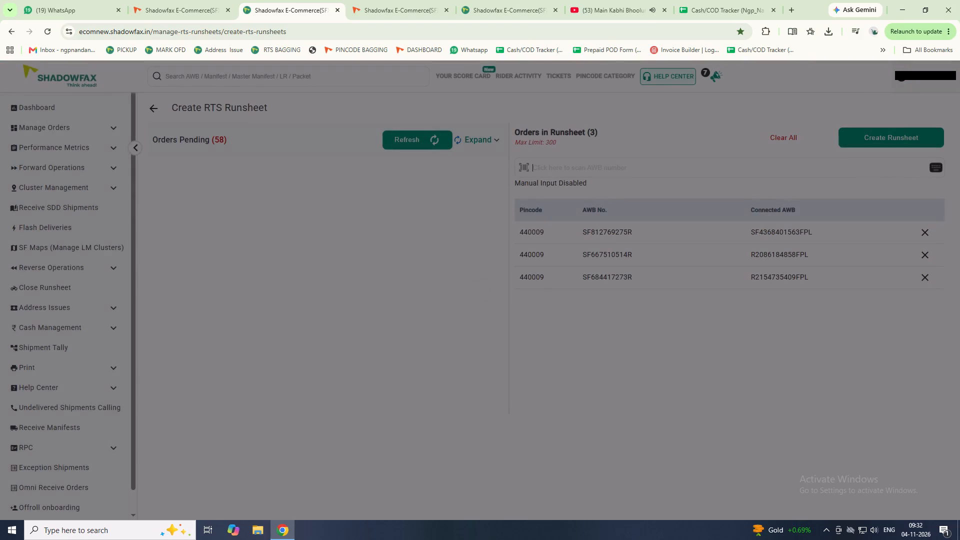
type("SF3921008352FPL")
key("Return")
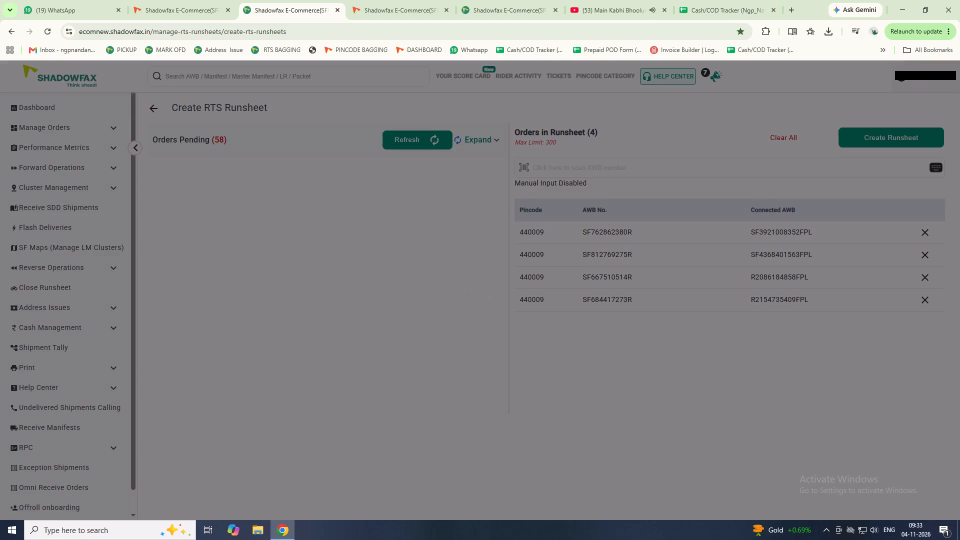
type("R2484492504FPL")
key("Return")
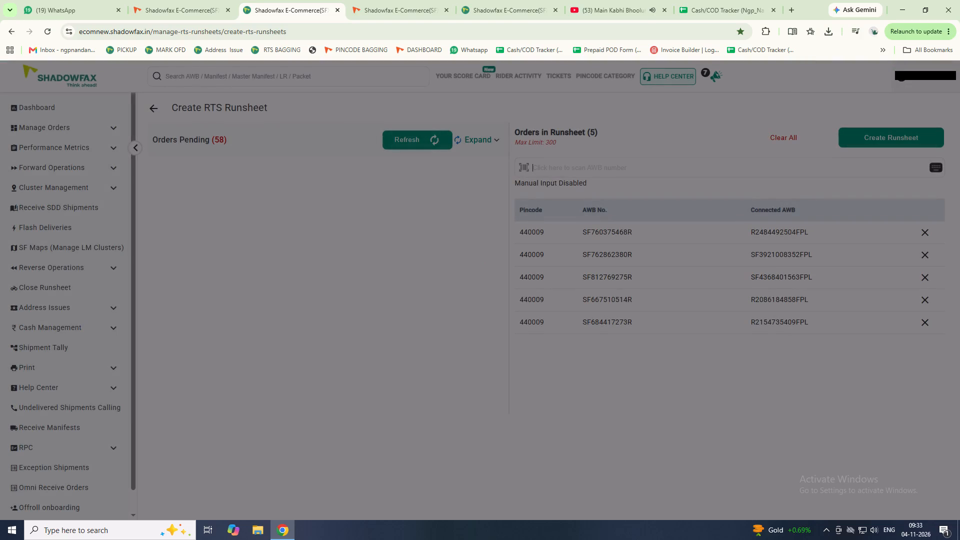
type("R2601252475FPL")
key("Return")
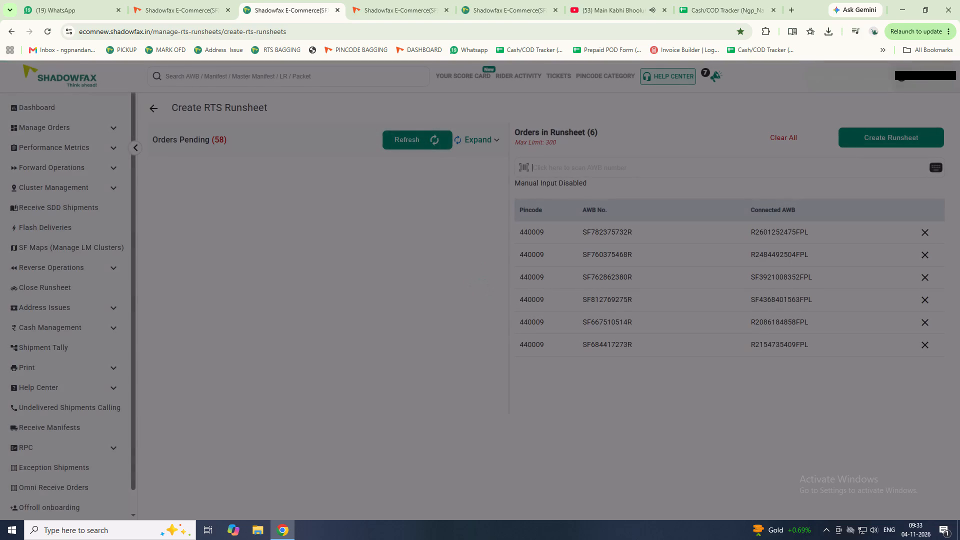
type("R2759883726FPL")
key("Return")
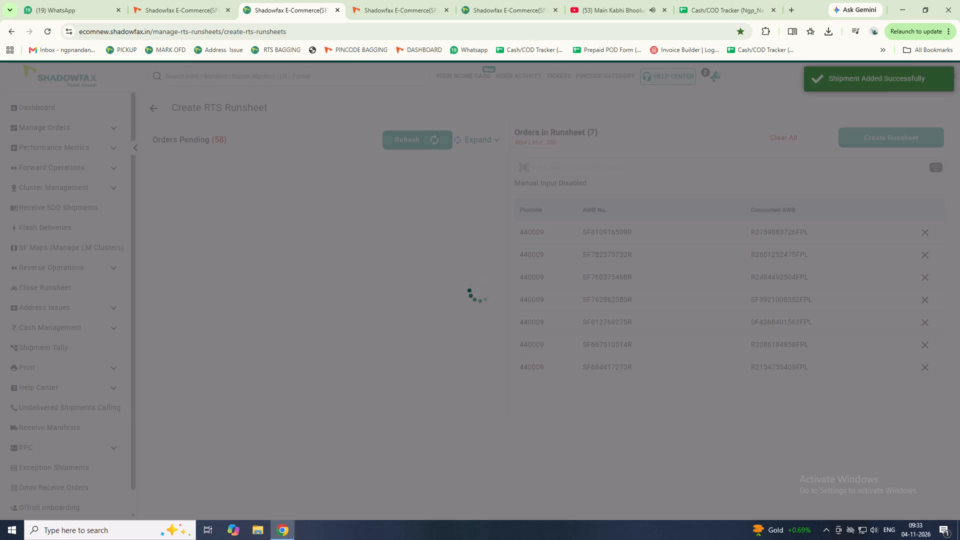
left_click(887, 139)
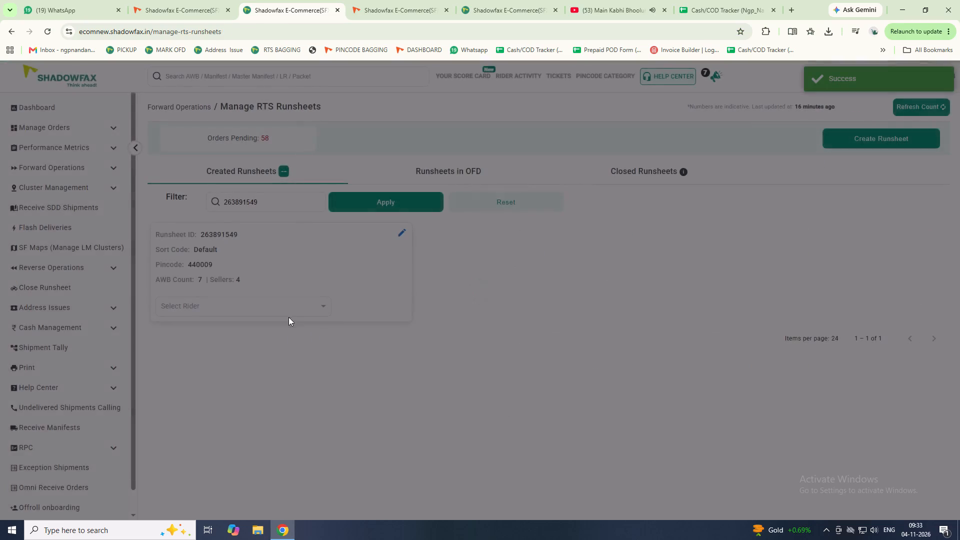
Assign the rider matching "manoj" to the new RTS runsheet and mark it OFD, leaving the large vehicle option off.
left_click(288, 312)
type("de")
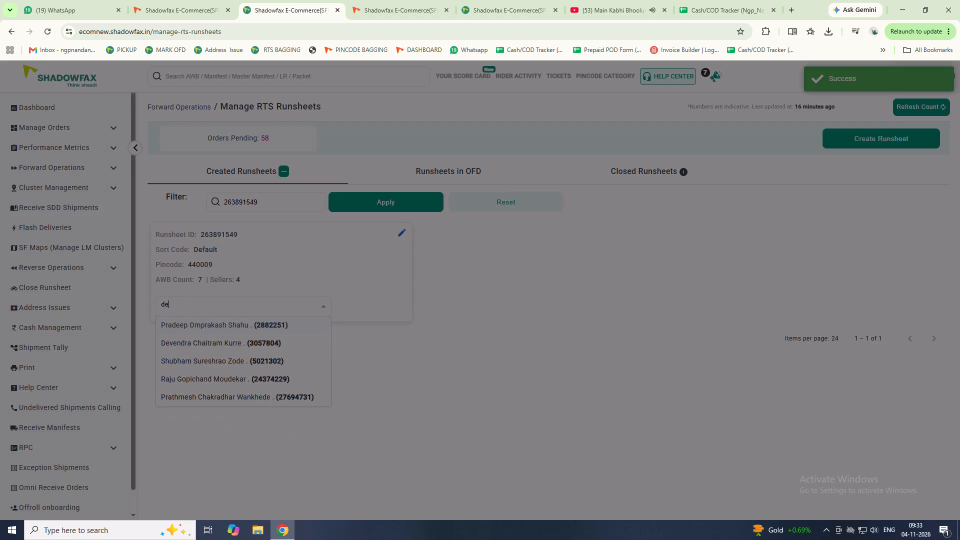
key("BackSpace")
key("BackSpace")
key("BackSpace")
key("BackSpace")
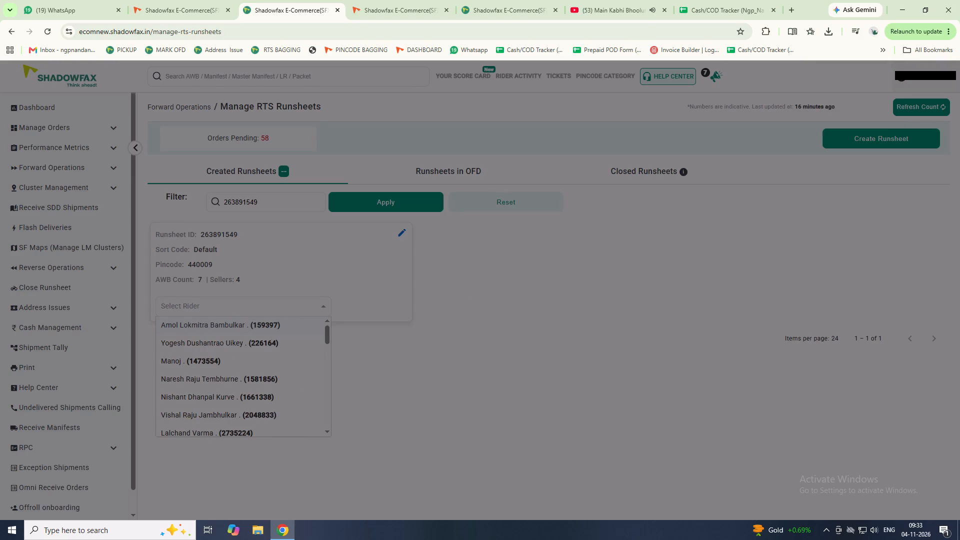
type("manoj")
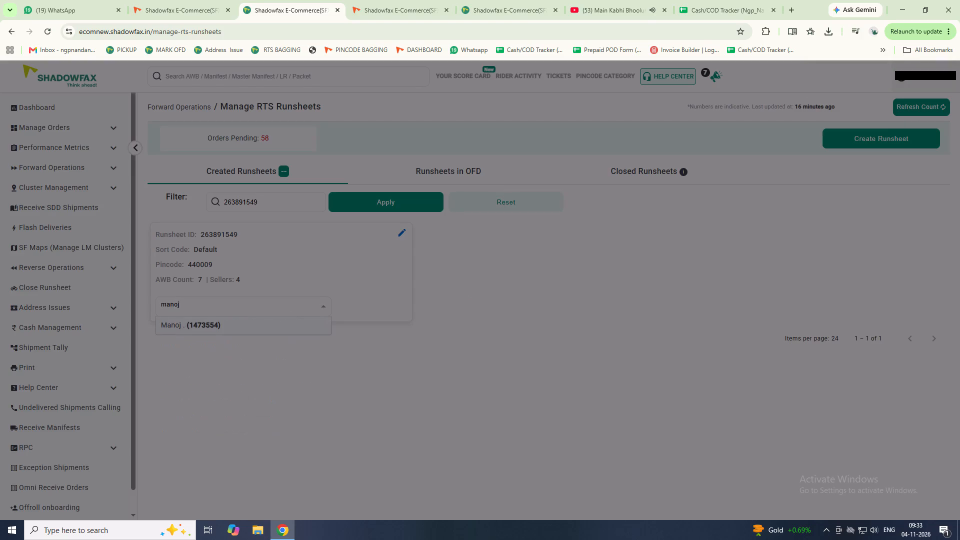
key("Return")
key("Tab")
key("Return")
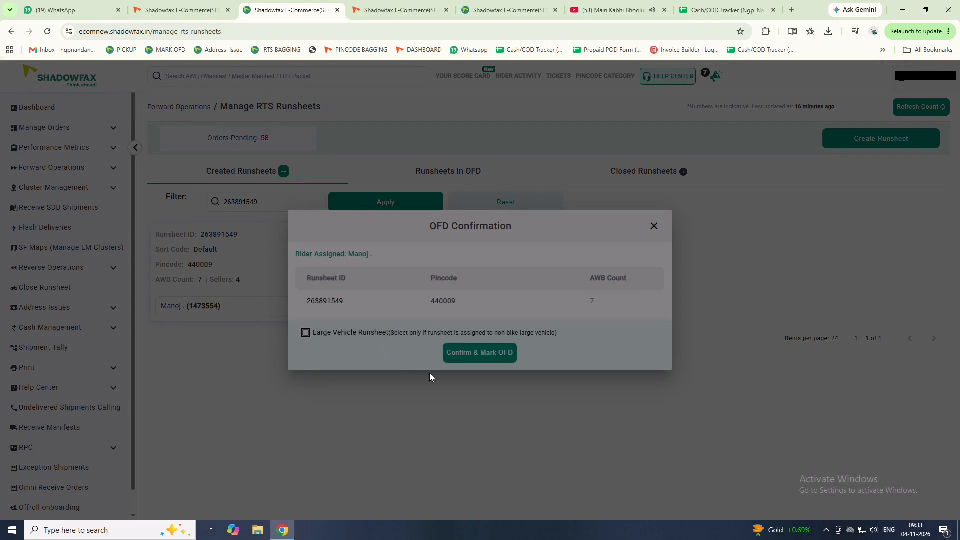
left_click(489, 354)
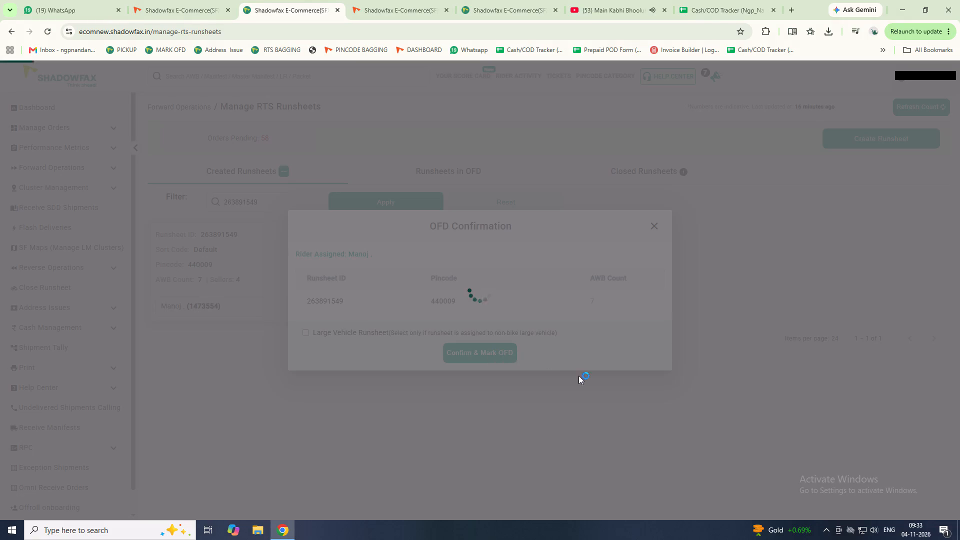
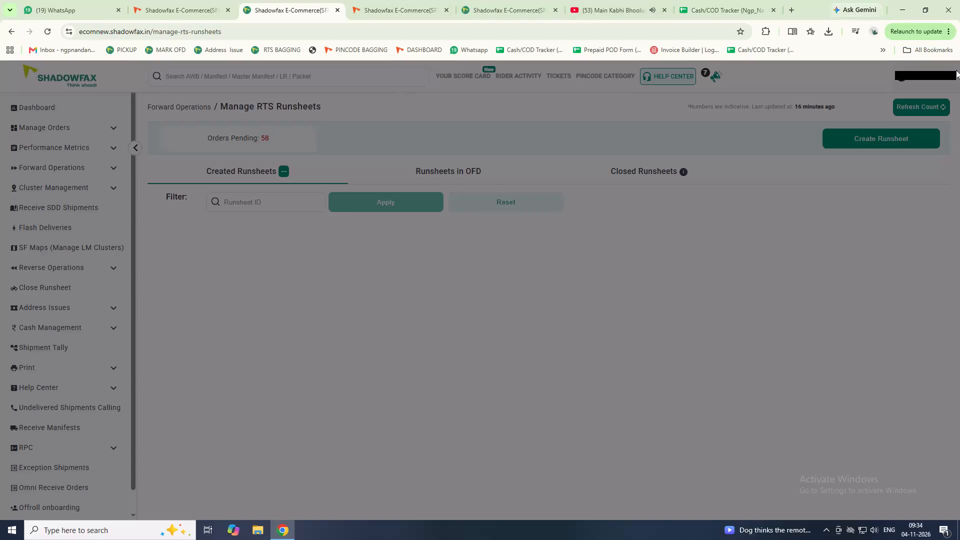
Refresh the pending order count, start another RTS runsheet and filter its pending orders by pincode 440009.
triple_click(929, 110)
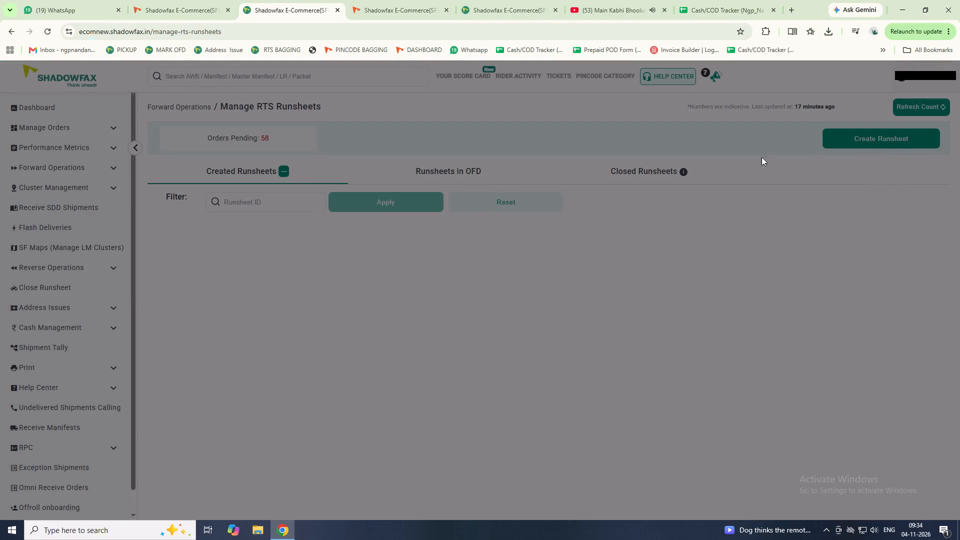
left_click(894, 138)
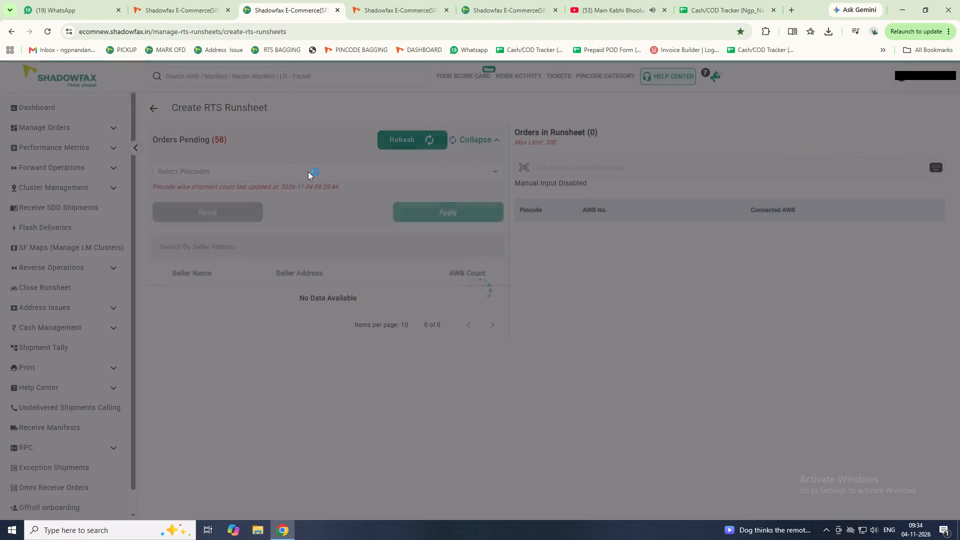
left_click(321, 168)
left_click(253, 191)
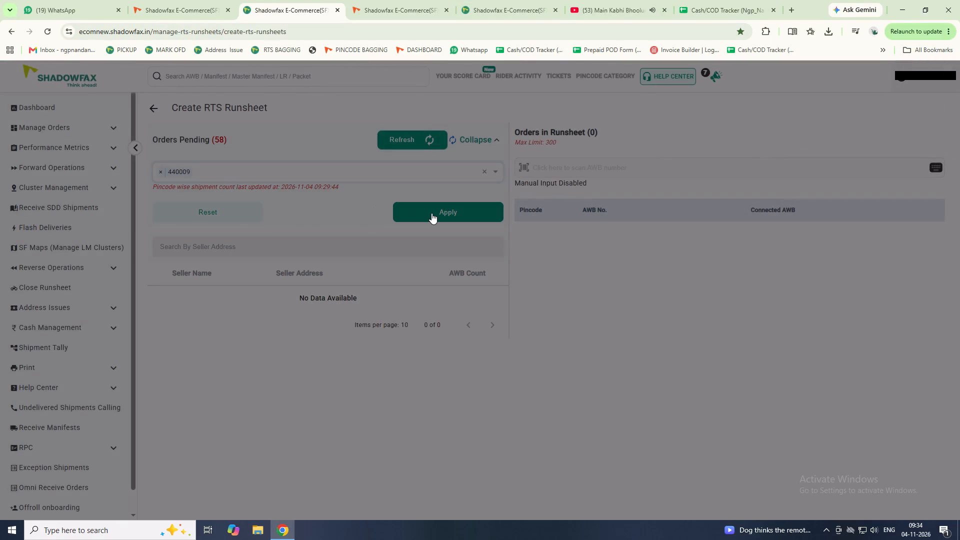
left_click(431, 213)
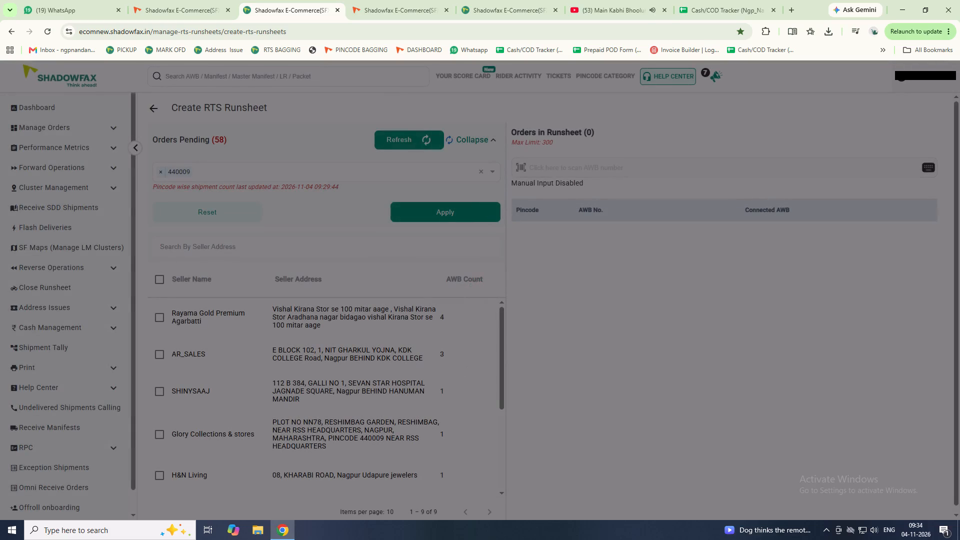
Review the sellers, addresses and AWB counts still pending for pincode 440009.
scroll(333, 360, "down", 1)
scroll(285, 352, "up", 6)
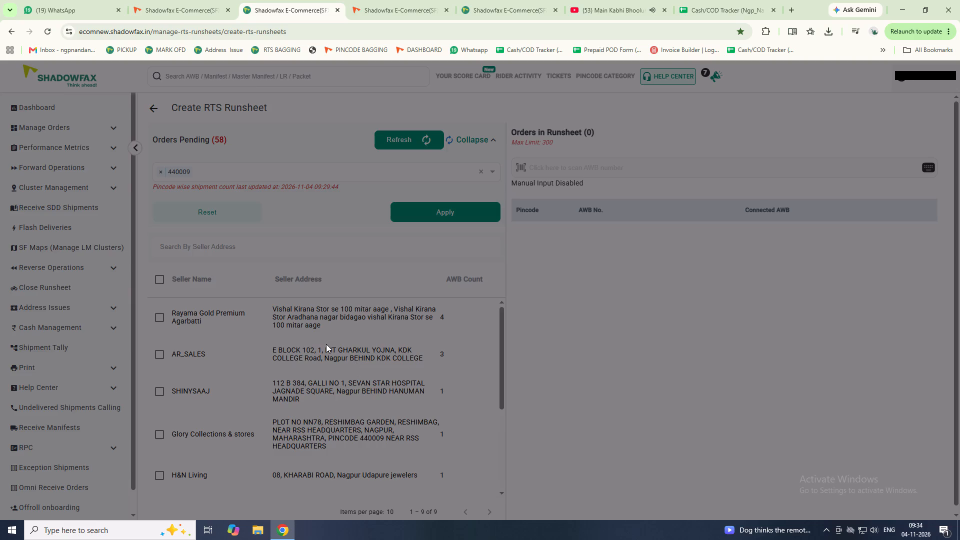
scroll(326, 344, "down", 1)
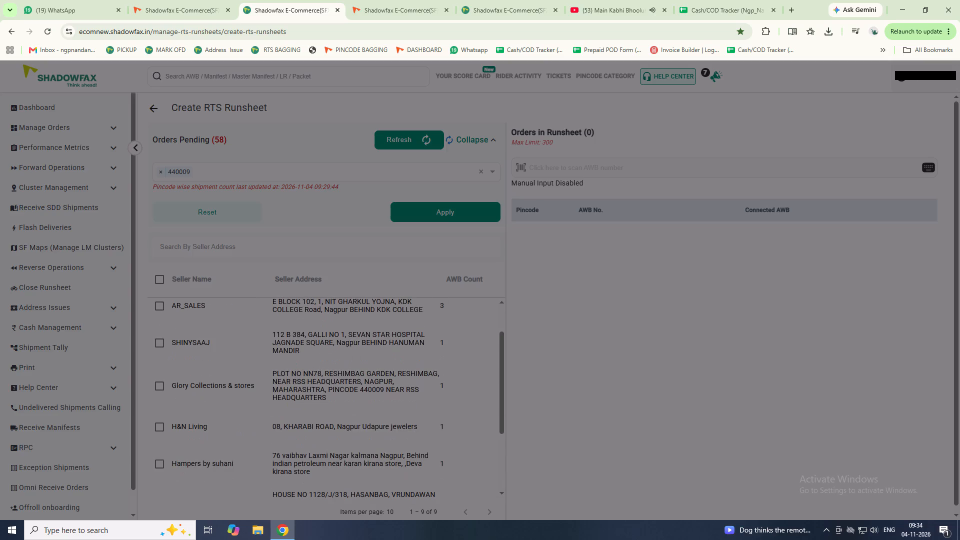
scroll(326, 344, "down", 1)
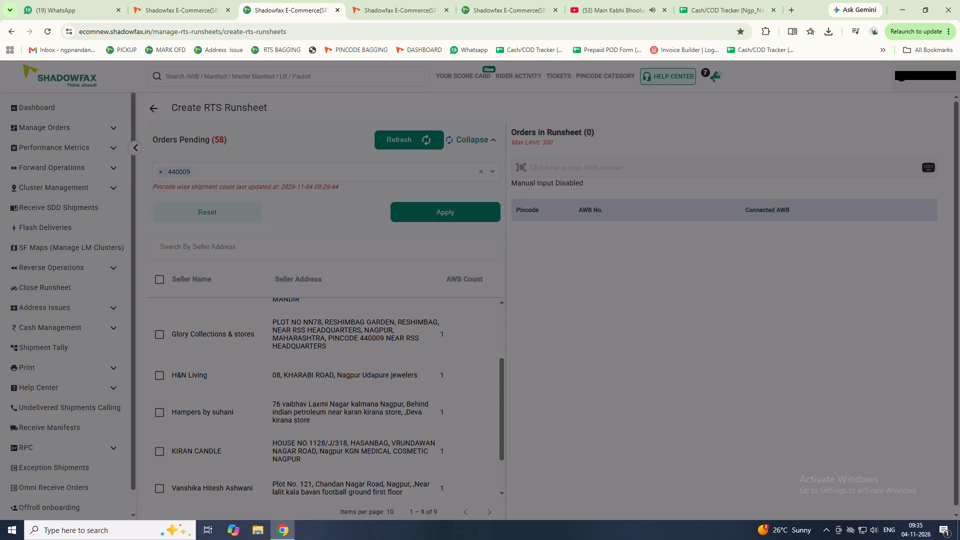
scroll(349, 374, "down", 3)
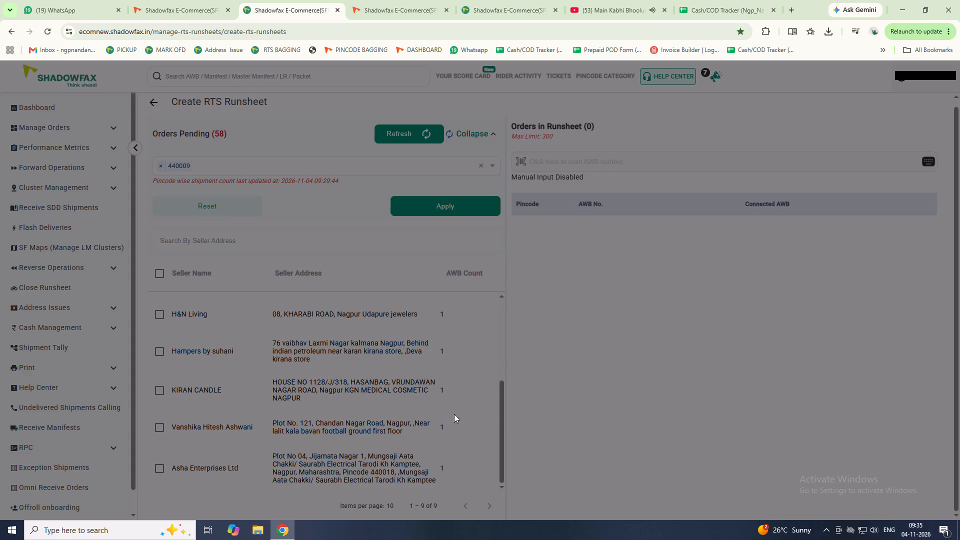
scroll(387, 411, "up", 4)
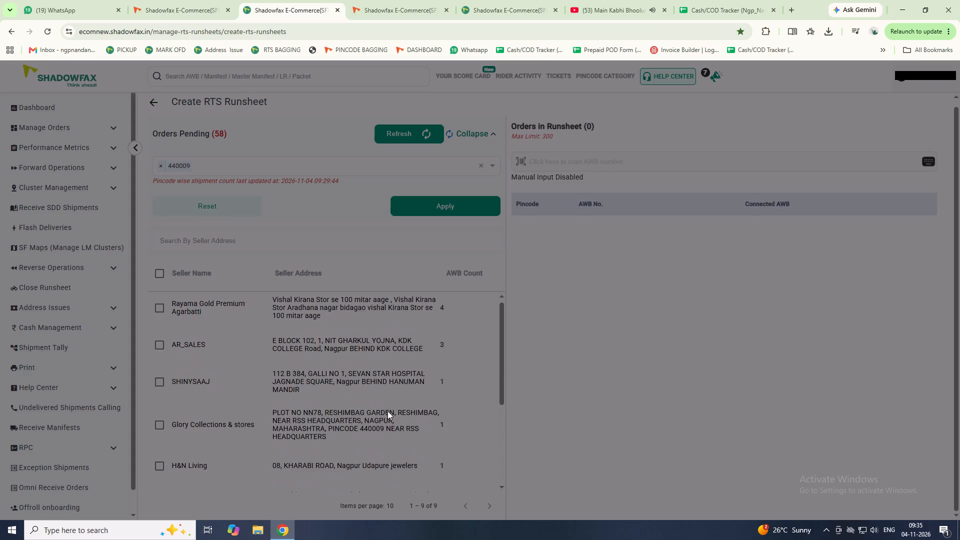
scroll(388, 409, "up", 4)
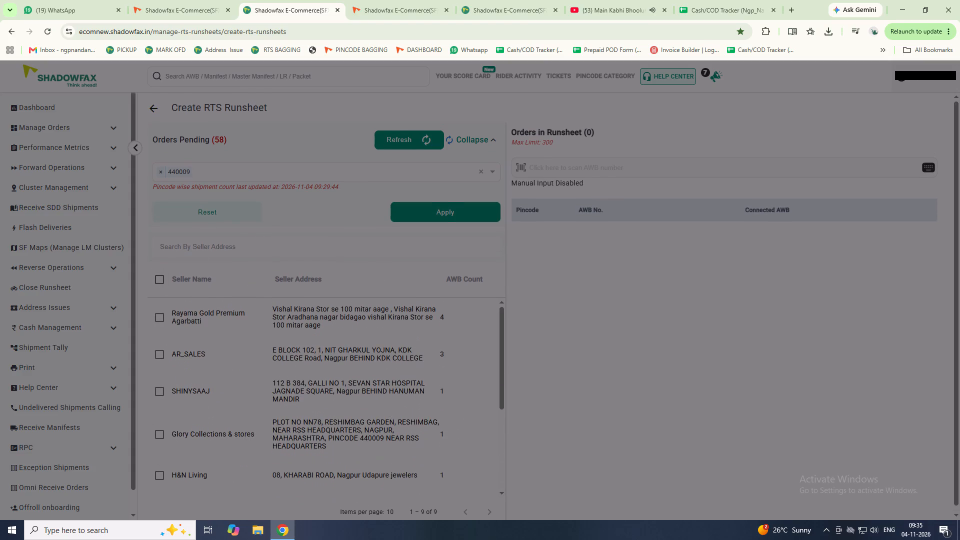
left_click_drag(504, 345, 494, 353)
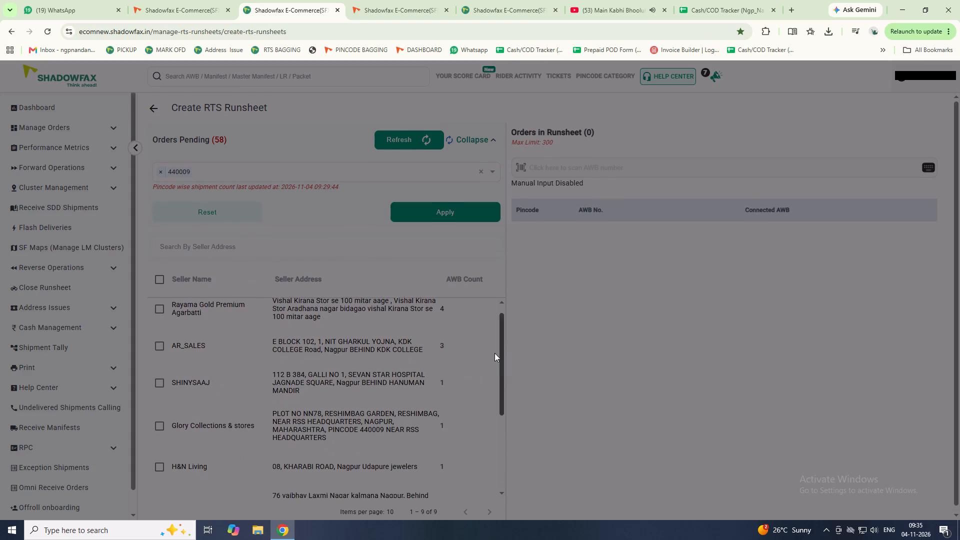
left_click_drag(494, 353, 493, 331)
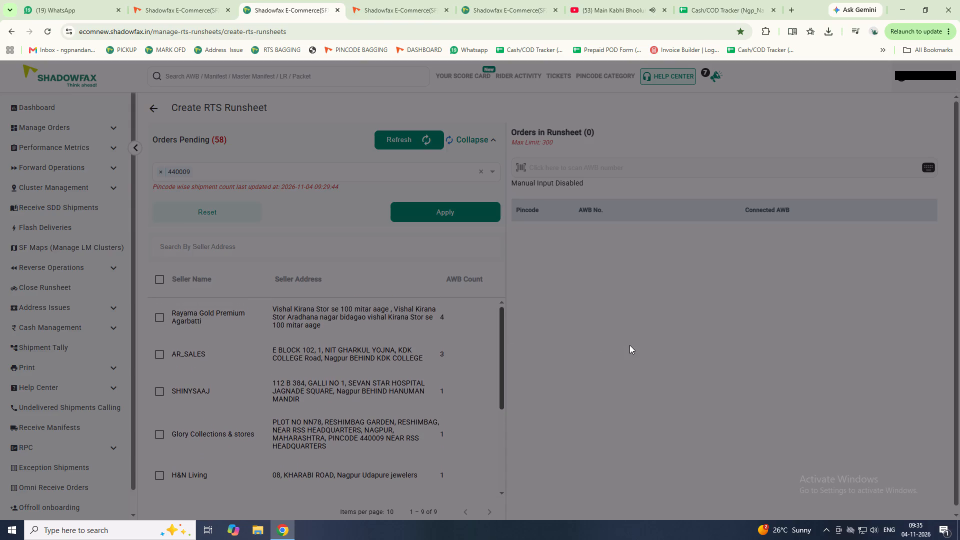
scroll(629, 345, "down", 7)
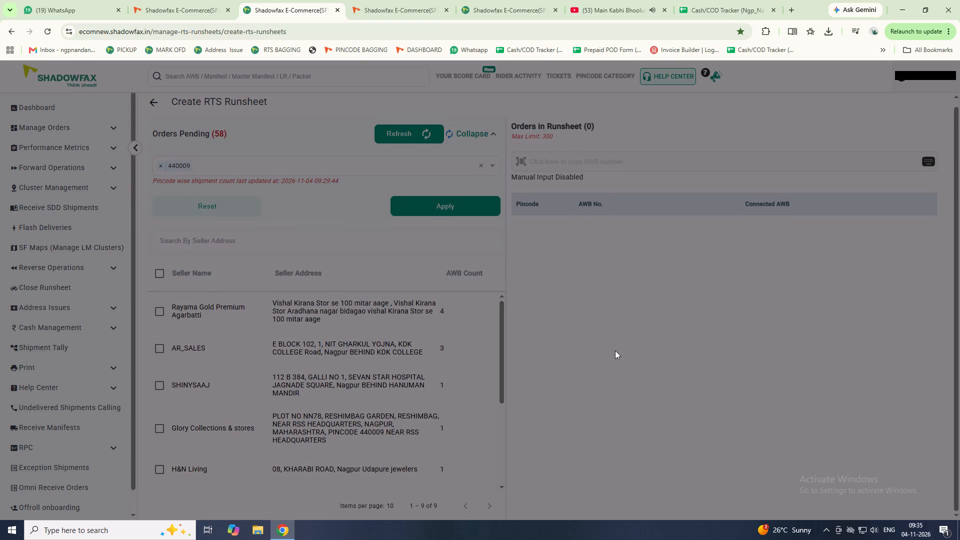
scroll(368, 374, "down", 13)
scroll(369, 373, "up", 6)
scroll(369, 371, "down", 7)
scroll(370, 371, "up", 5)
scroll(370, 369, "down", 5)
scroll(370, 370, "up", 3)
scroll(371, 369, "down", 2)
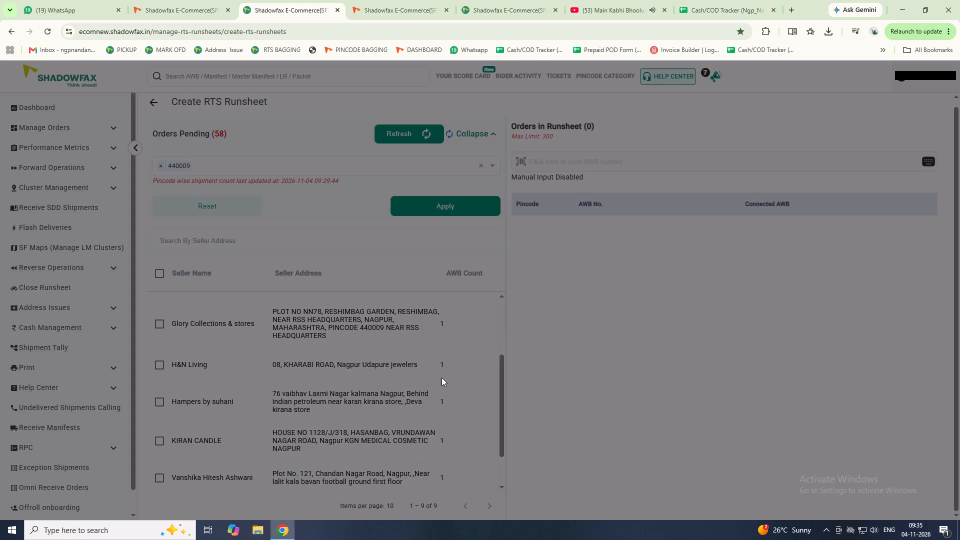
scroll(449, 335, "up", 1)
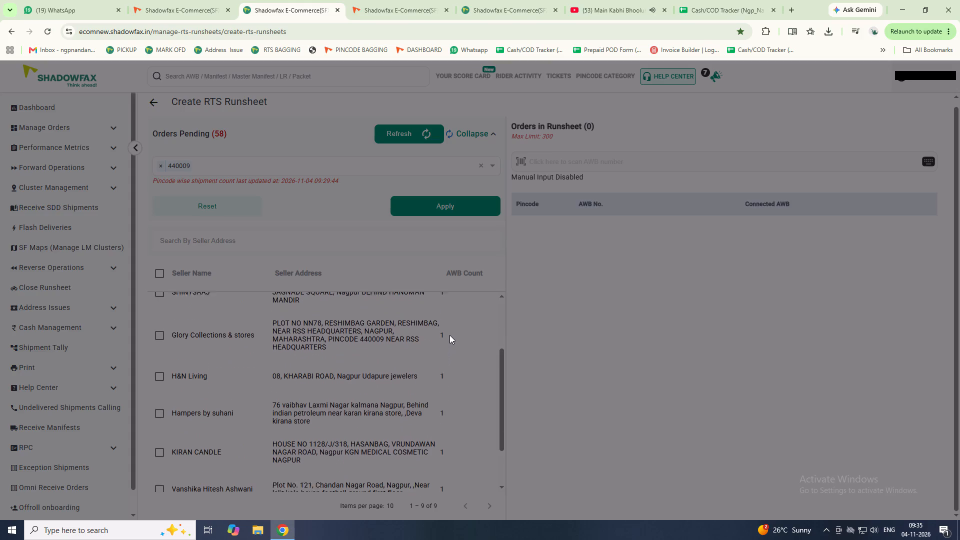
scroll(449, 335, "up", 1)
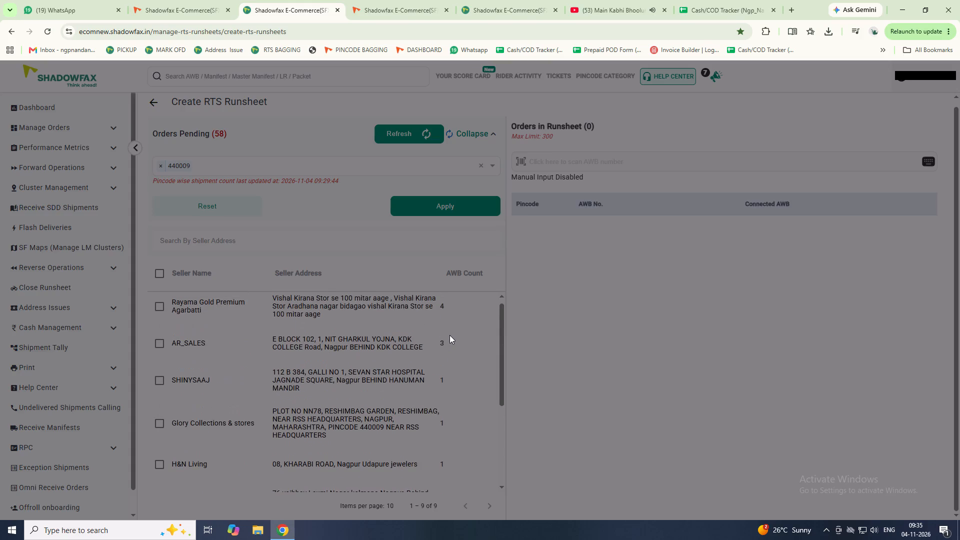
scroll(449, 335, "up", 2)
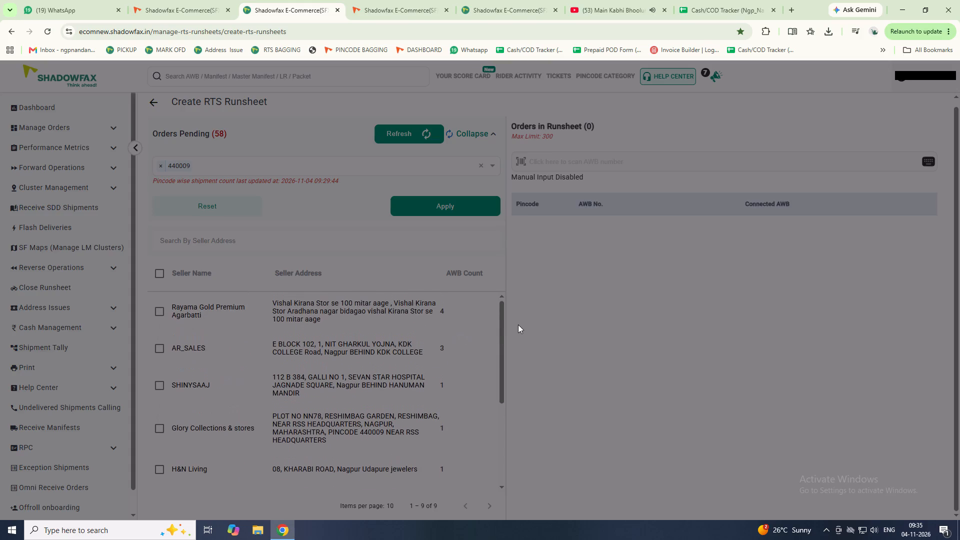
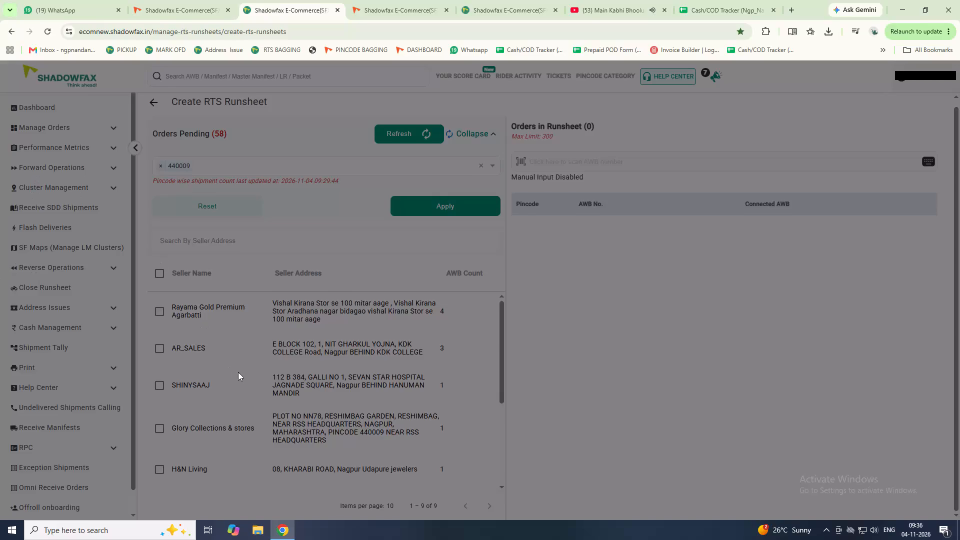
Review the rest of the sellers and AWB counts pending for pincode 440009.
scroll(237, 371, "up", 4)
scroll(238, 363, "down", 10)
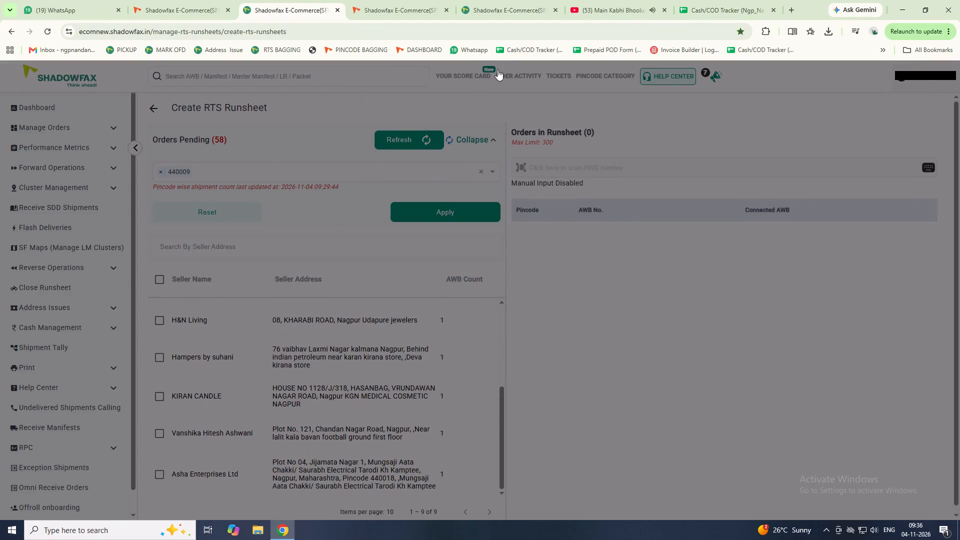
Review the riders' forward deliveries and reverse pickups for 4/11/2026 in Rider Activity.
left_click(516, 75)
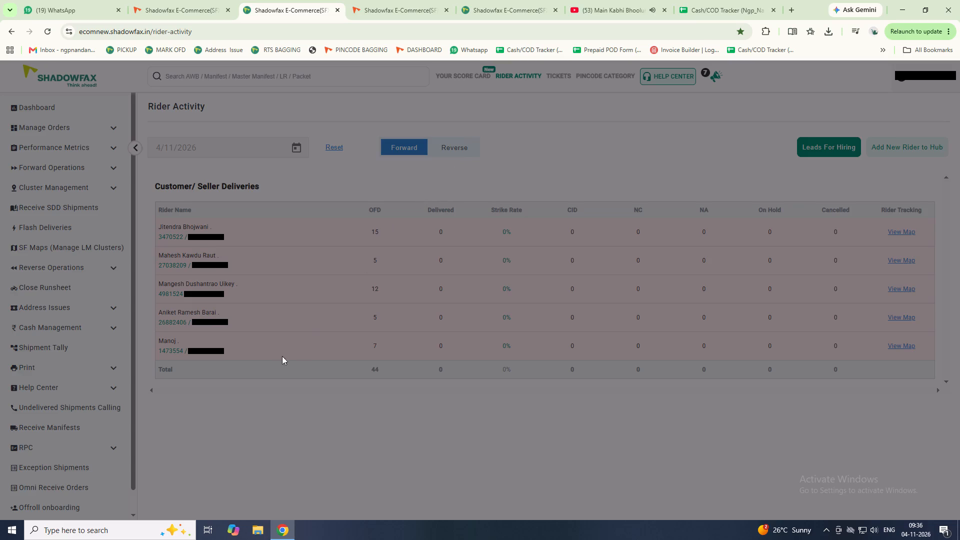
scroll(221, 240, "up", 3)
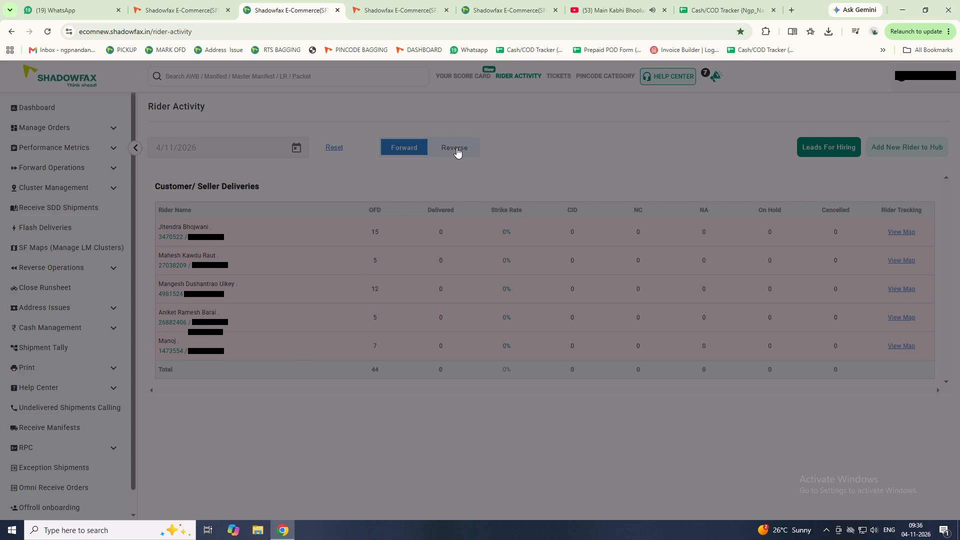
left_click(455, 147)
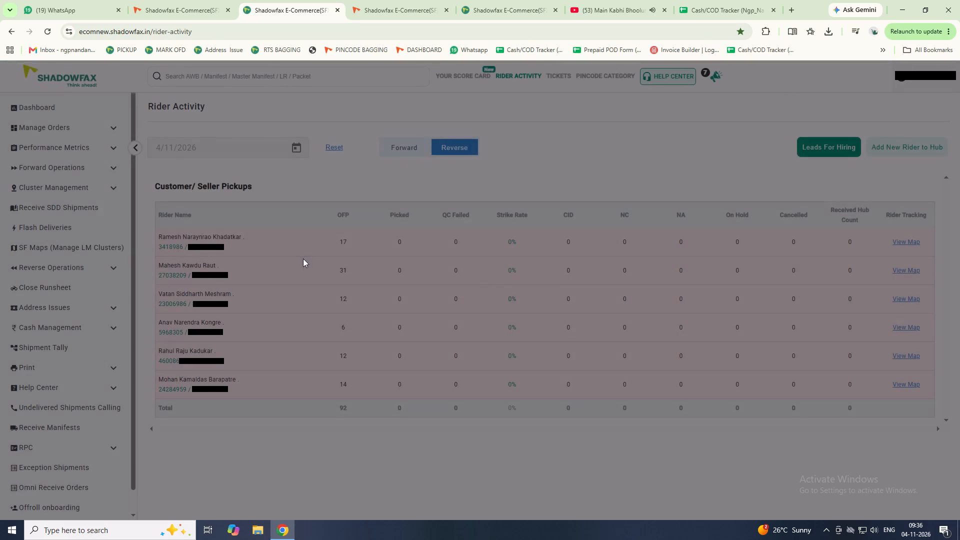
left_click(301, 146)
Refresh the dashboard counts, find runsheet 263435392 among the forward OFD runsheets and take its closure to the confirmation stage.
left_click(60, 106)
left_click(22, 108)
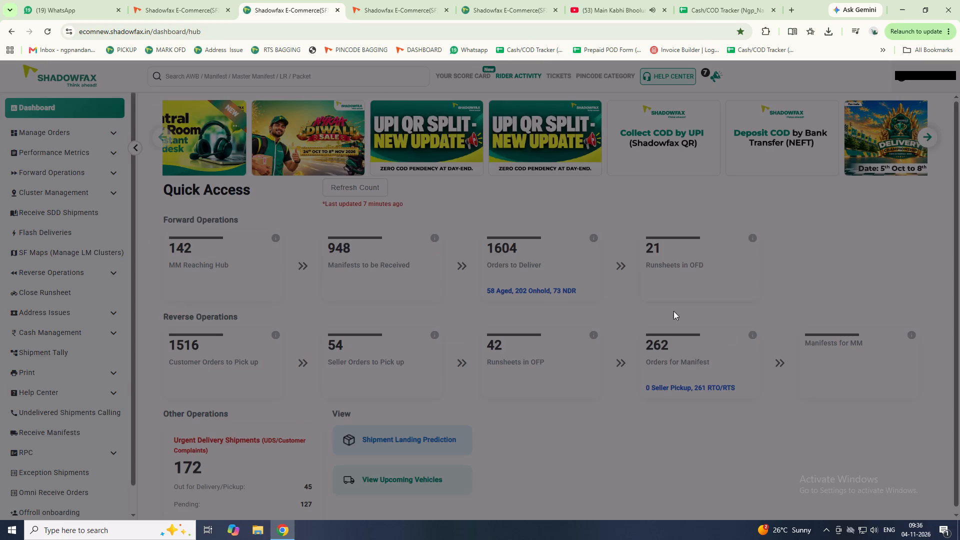
triple_click(355, 182)
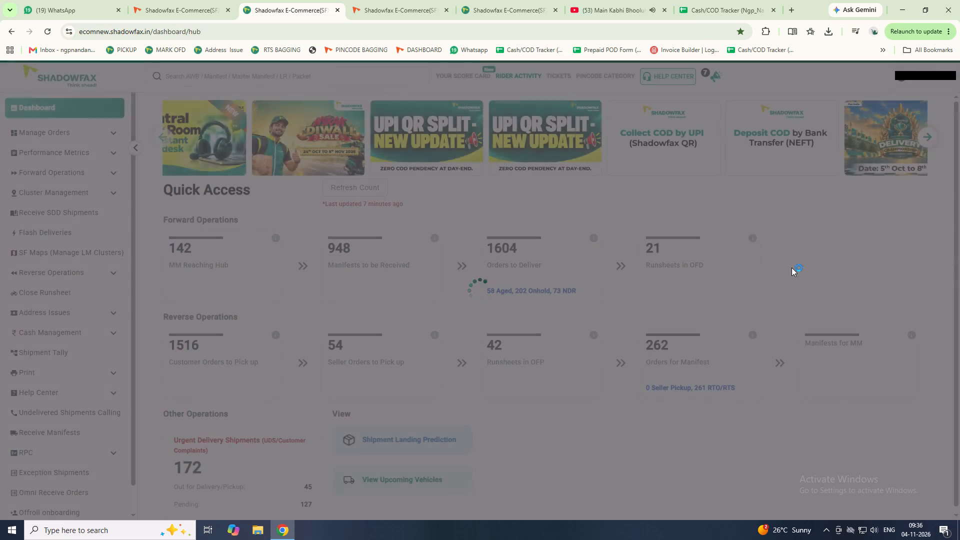
left_click(676, 267)
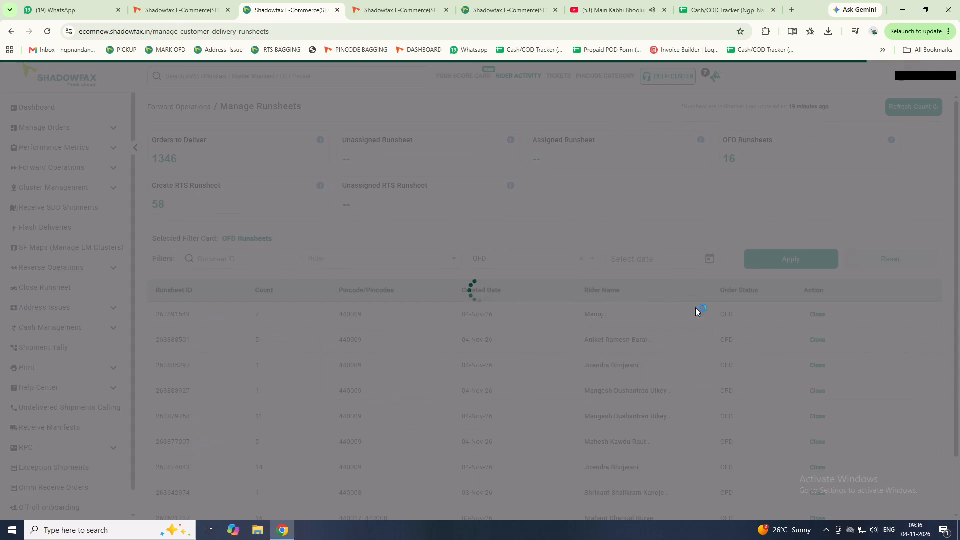
scroll(769, 368, "down", 8)
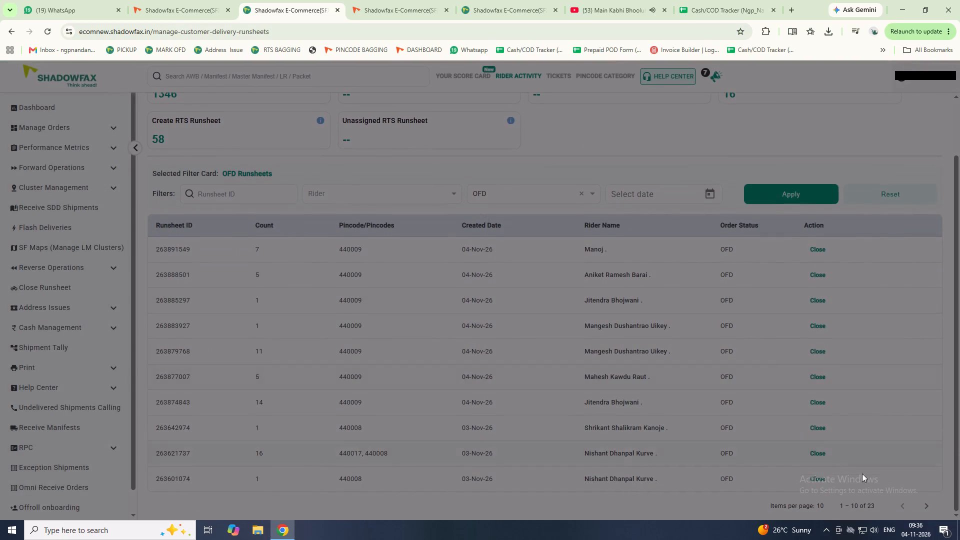
left_click(928, 501)
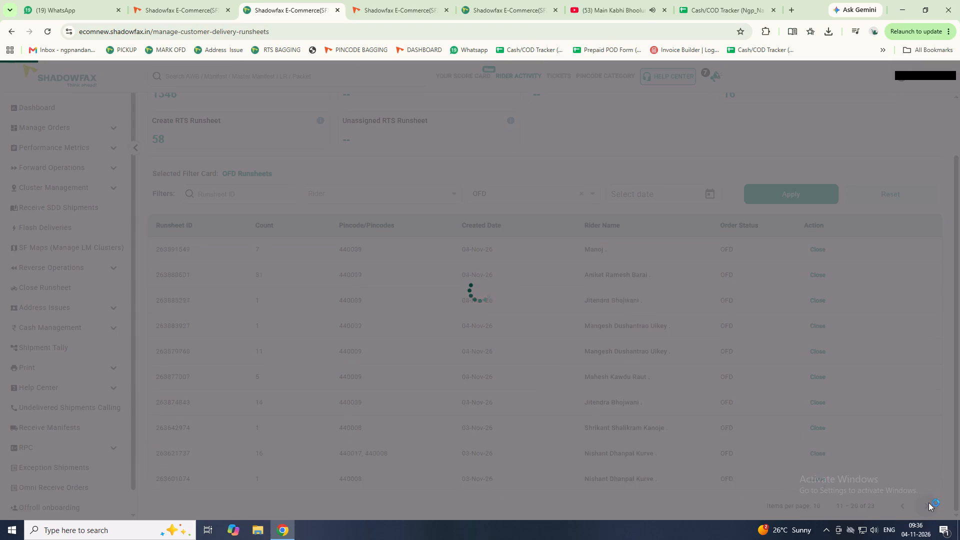
scroll(687, 332, "down", 2)
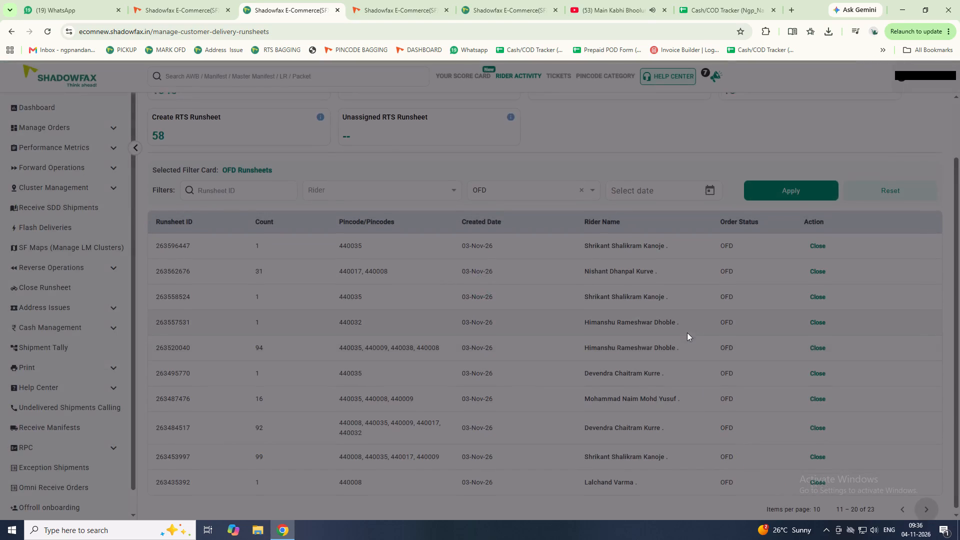
scroll(687, 332, "down", 5)
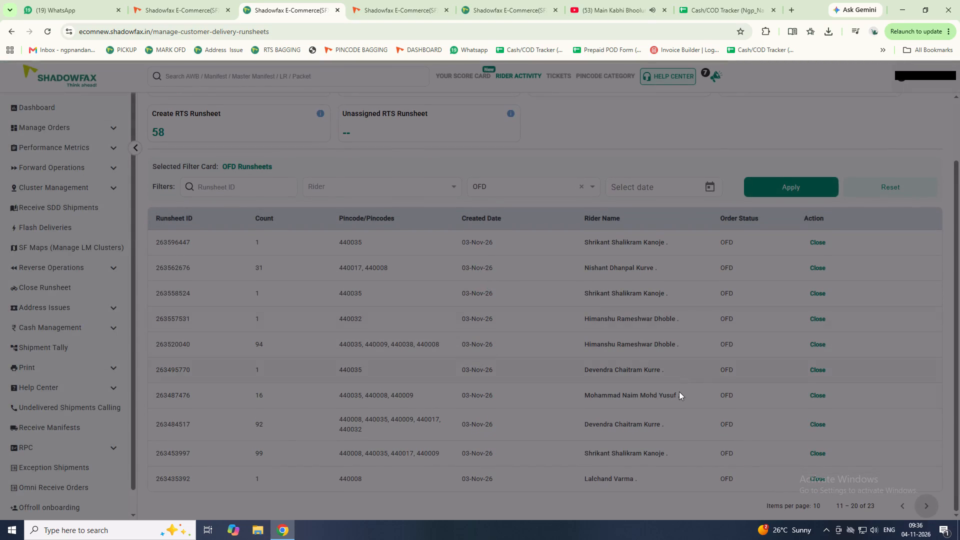
left_click(818, 476)
left_click(866, 161)
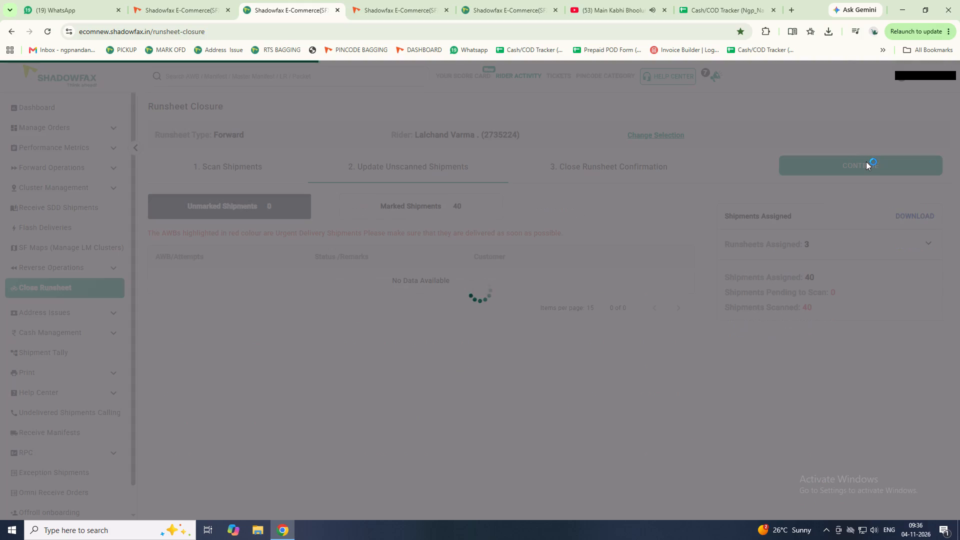
left_click(865, 167)
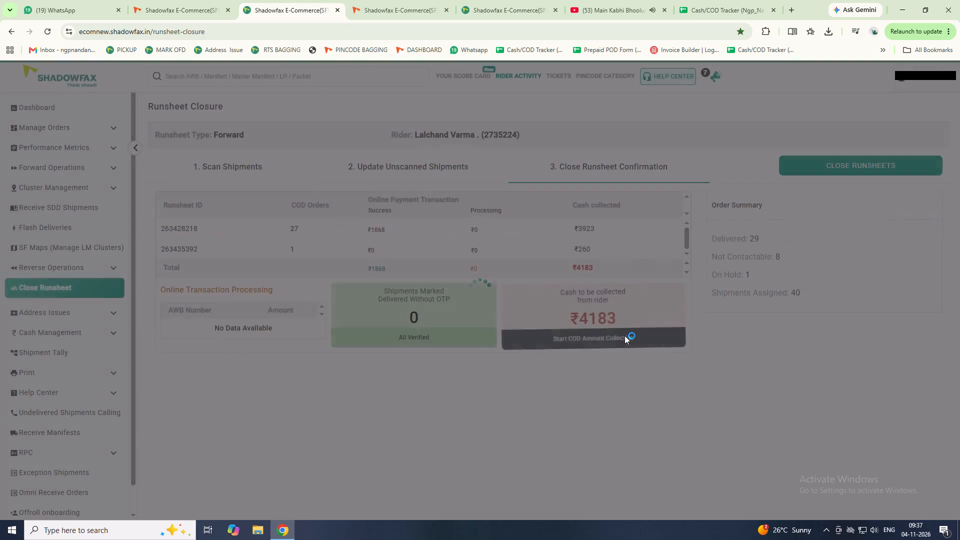
Record a COD payment of ₹4183 from the rider as cash in hand.
left_click(599, 337)
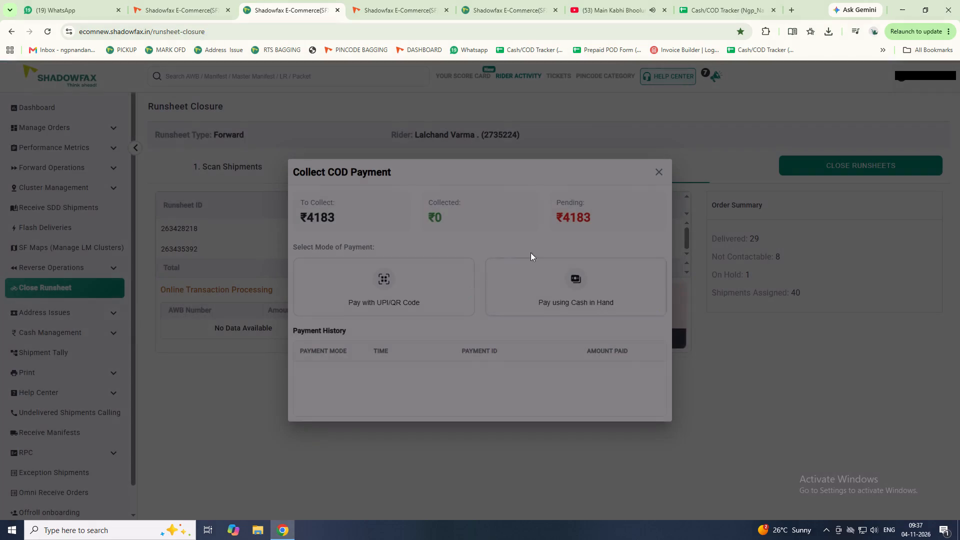
left_click(568, 273)
type("41")
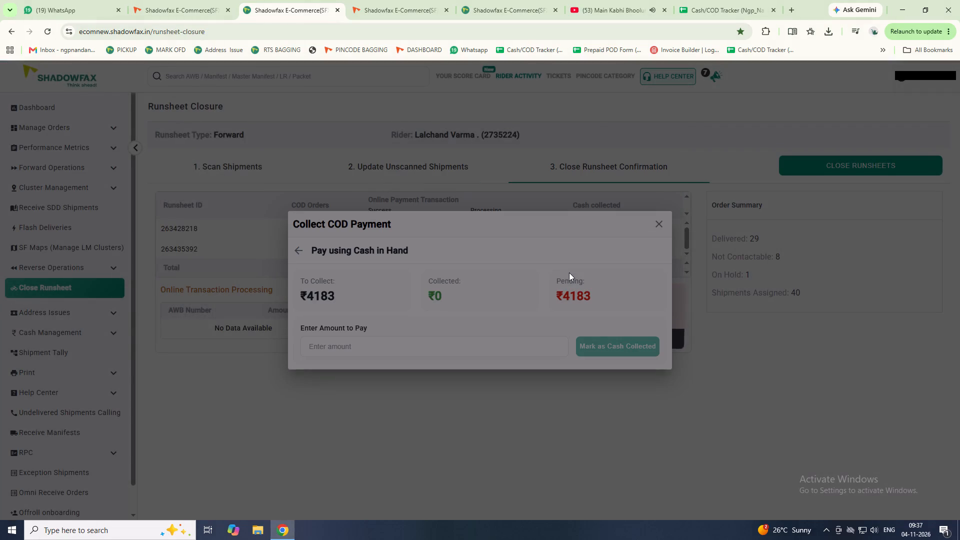
right_click_drag(563, 268, 530, 301)
left_click(330, 346)
type("741")
key("BackSpace")
key("BackSpace")
key("BackSpace")
type("4183")
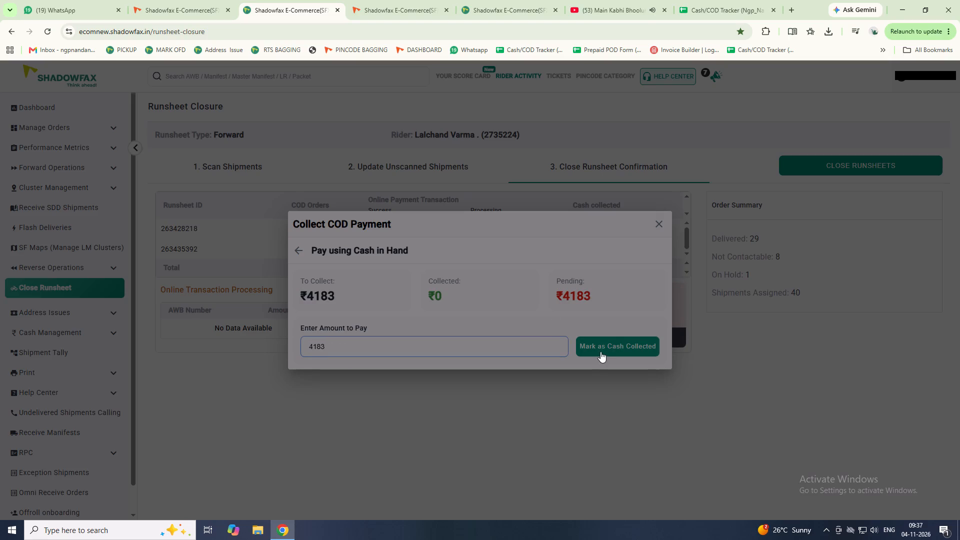
left_click(600, 350)
left_click(657, 169)
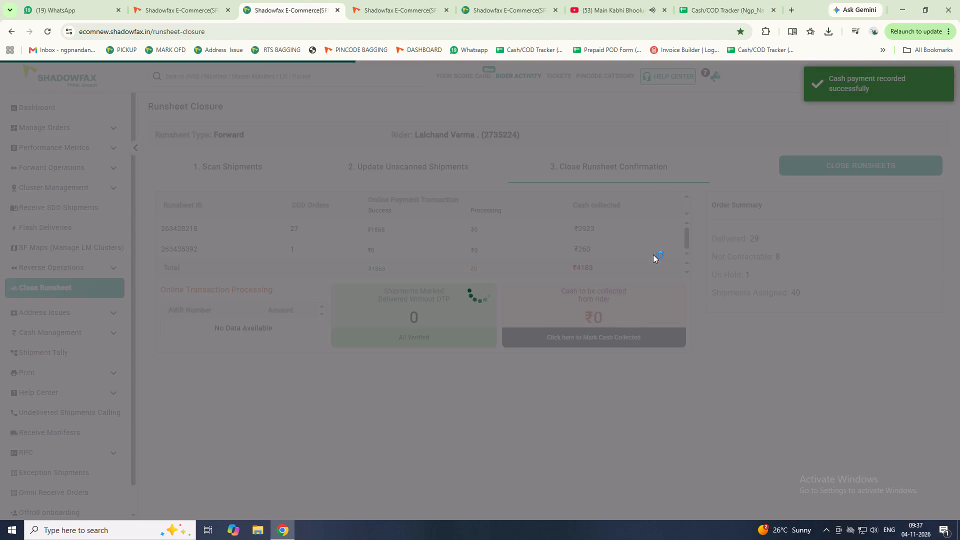
Mark the rider's cash as collected and close the rider's runsheets.
left_click(613, 334)
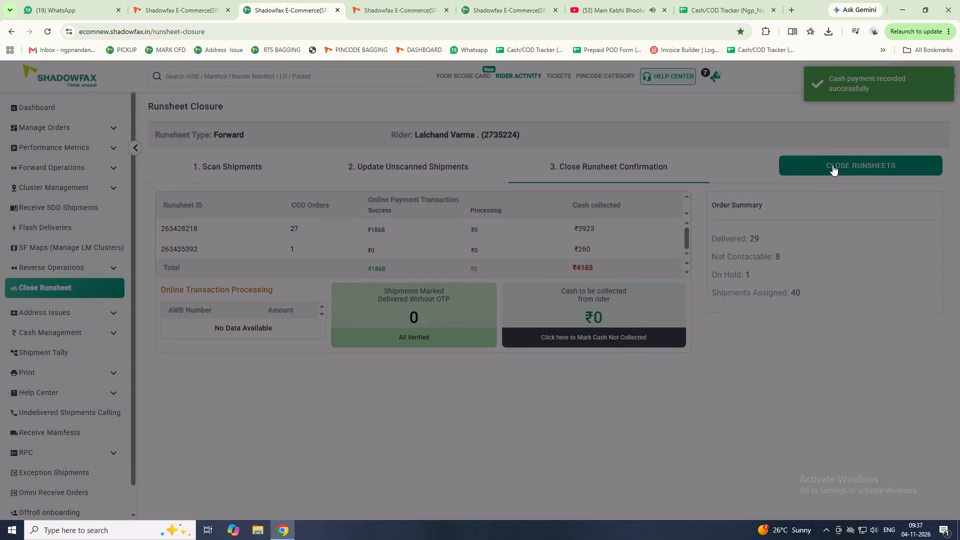
left_click(861, 161)
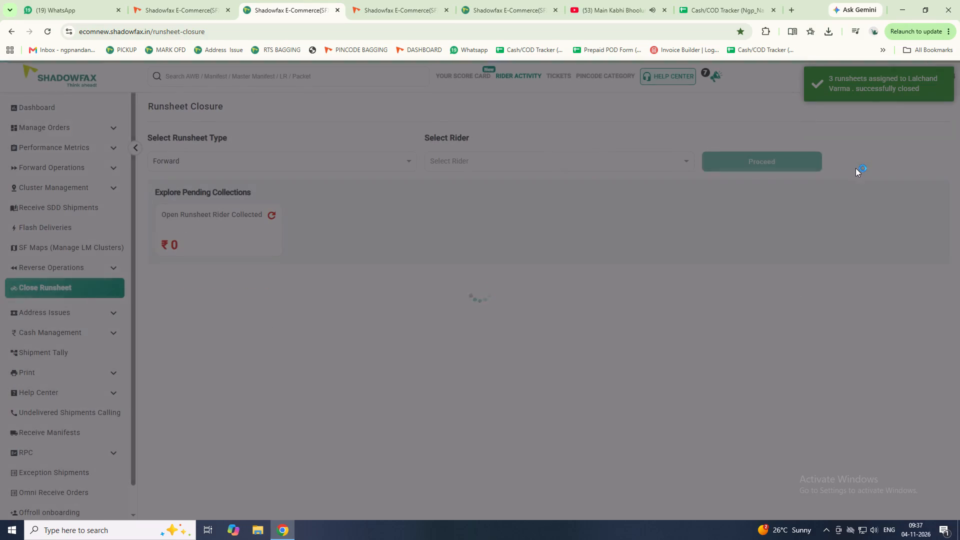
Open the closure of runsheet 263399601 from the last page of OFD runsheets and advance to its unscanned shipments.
left_click(51, 104)
left_click(676, 284)
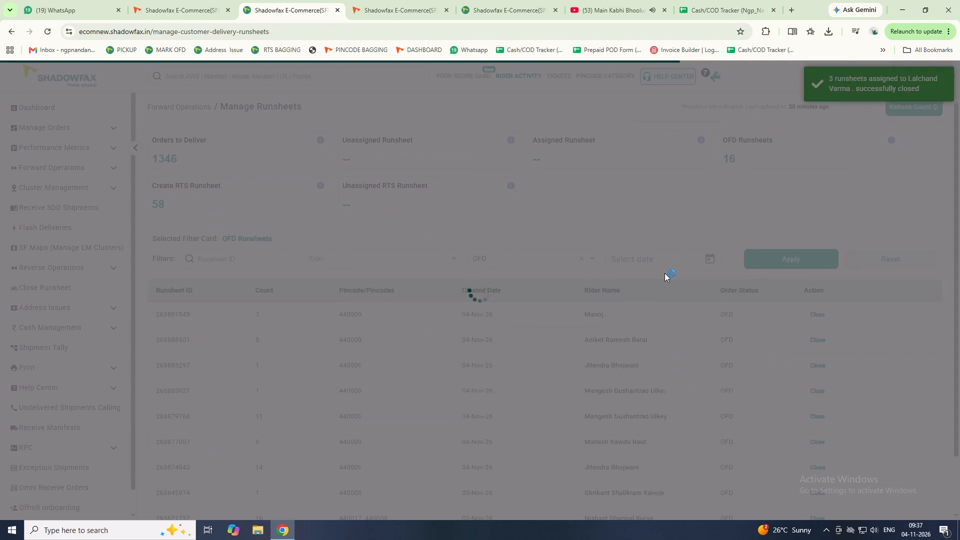
scroll(683, 407, "down", 8)
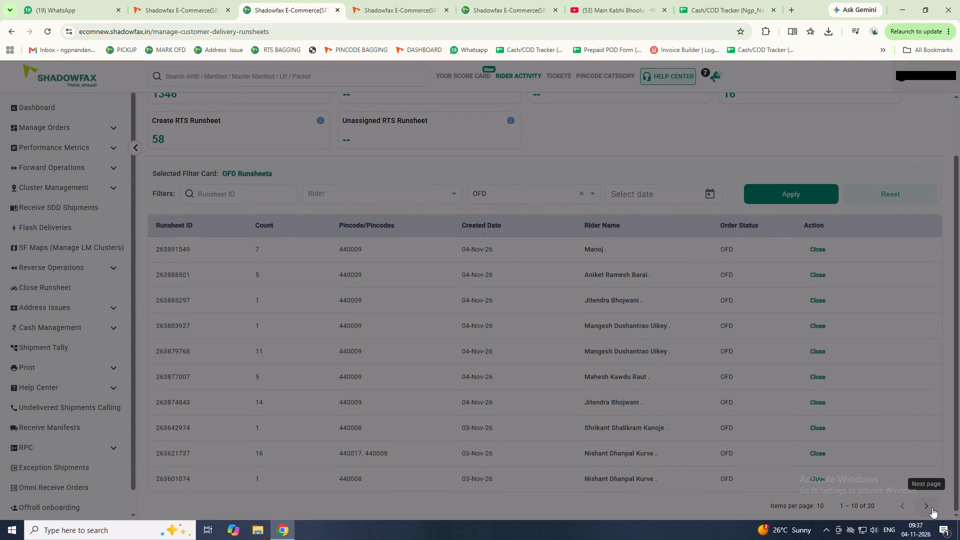
left_click(930, 508)
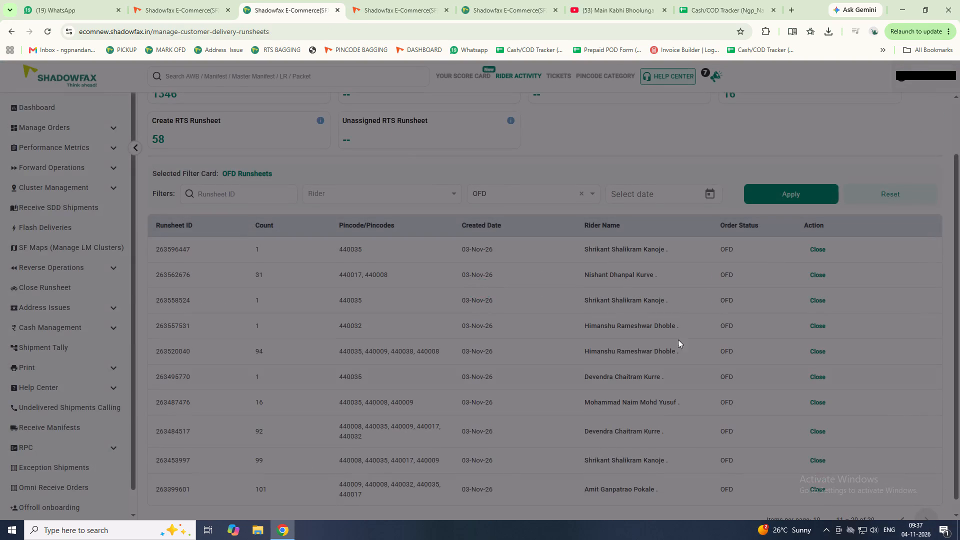
scroll(694, 327, "down", 2)
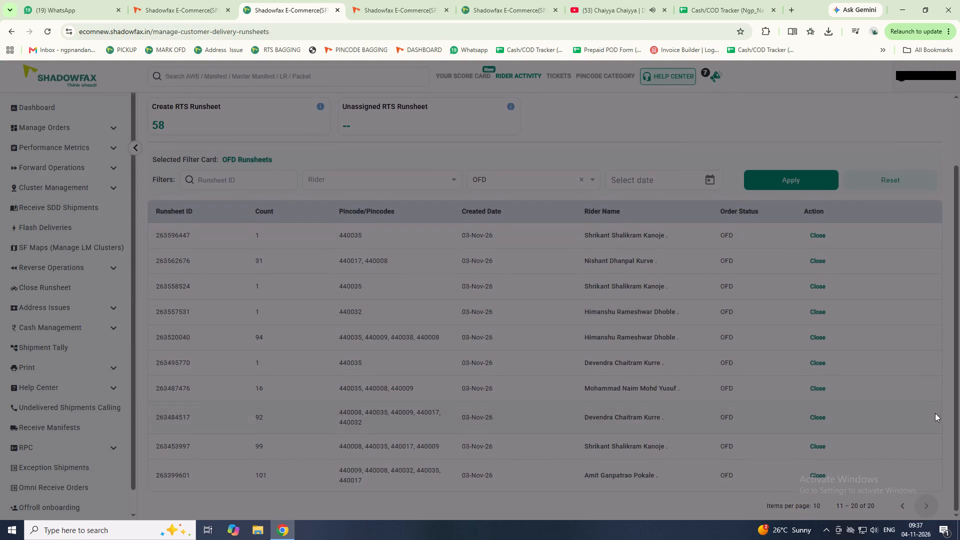
scroll(780, 368, "down", 6)
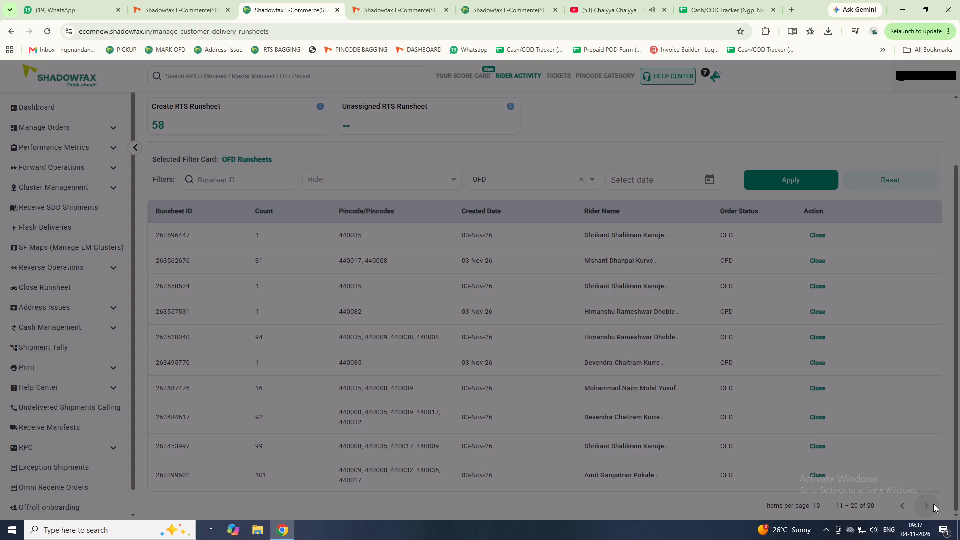
left_click(933, 504)
left_click(817, 473)
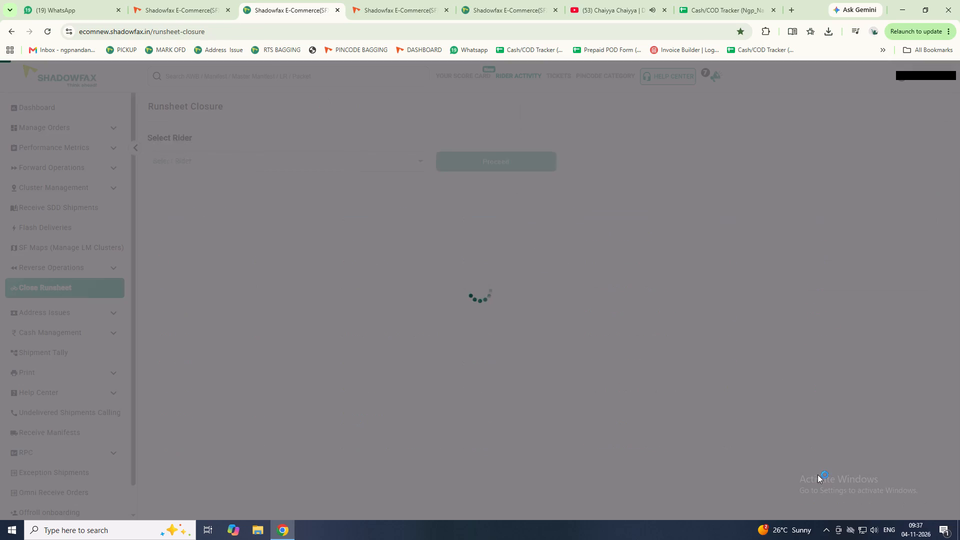
left_click(846, 164)
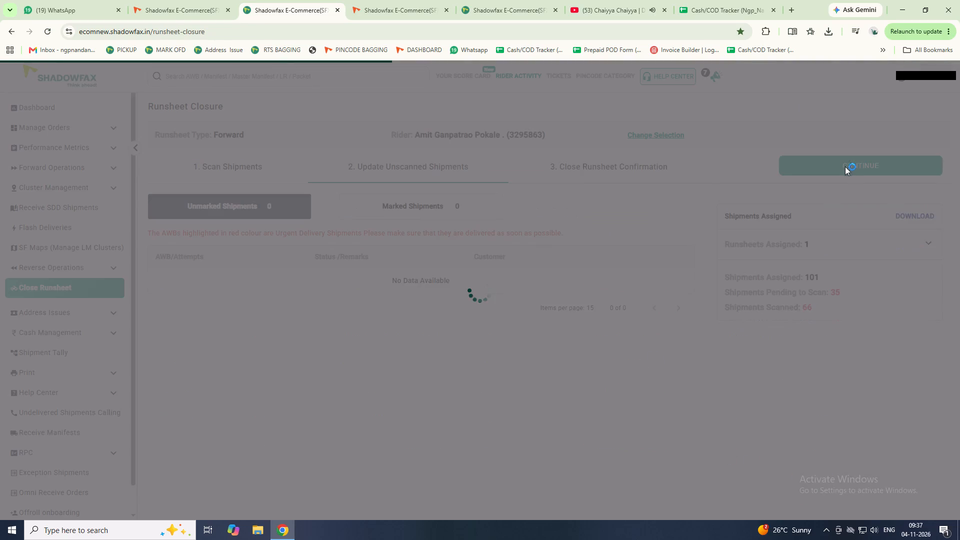
Examine the statuses and remarks of the unmarked shipments on the first two pages, and return to the dashboard.
scroll(452, 314, "down", 12)
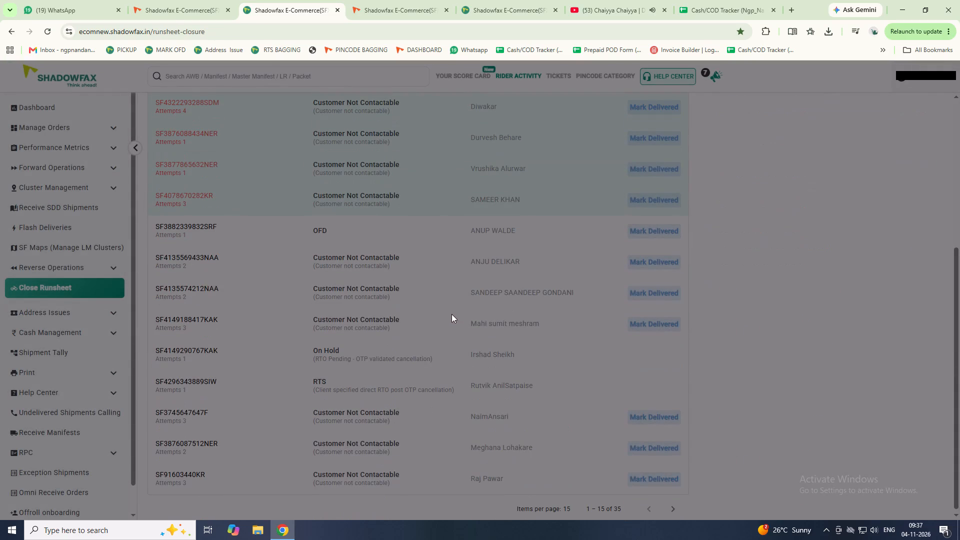
scroll(451, 314, "down", 5)
scroll(483, 299, "up", 12)
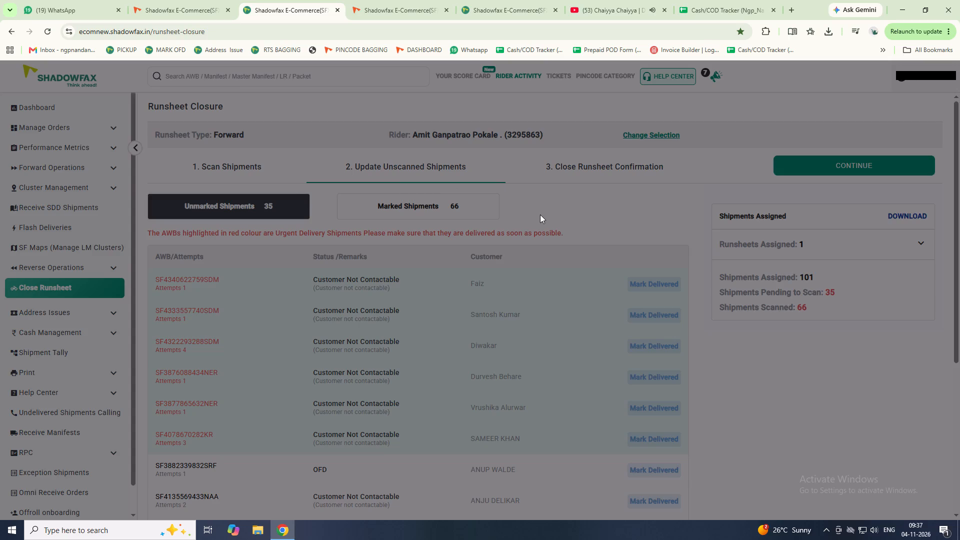
scroll(465, 270, "down", 15)
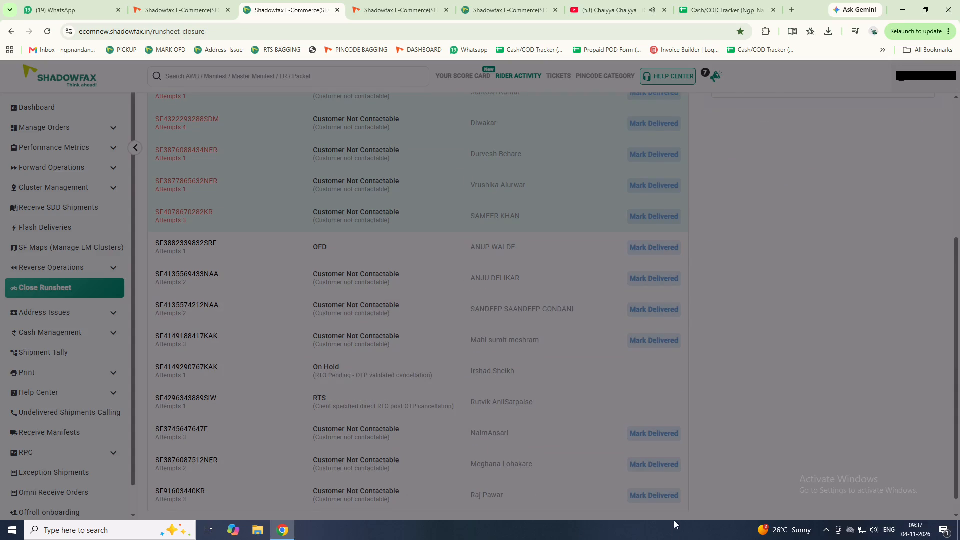
left_click(672, 510)
scroll(470, 291, "down", 1)
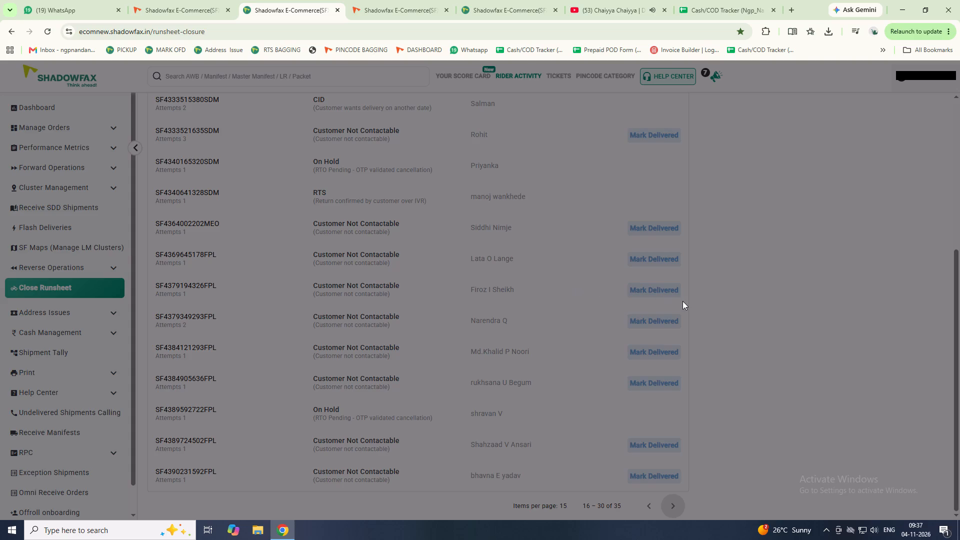
scroll(511, 251, "down", 6)
scroll(441, 248, "up", 7)
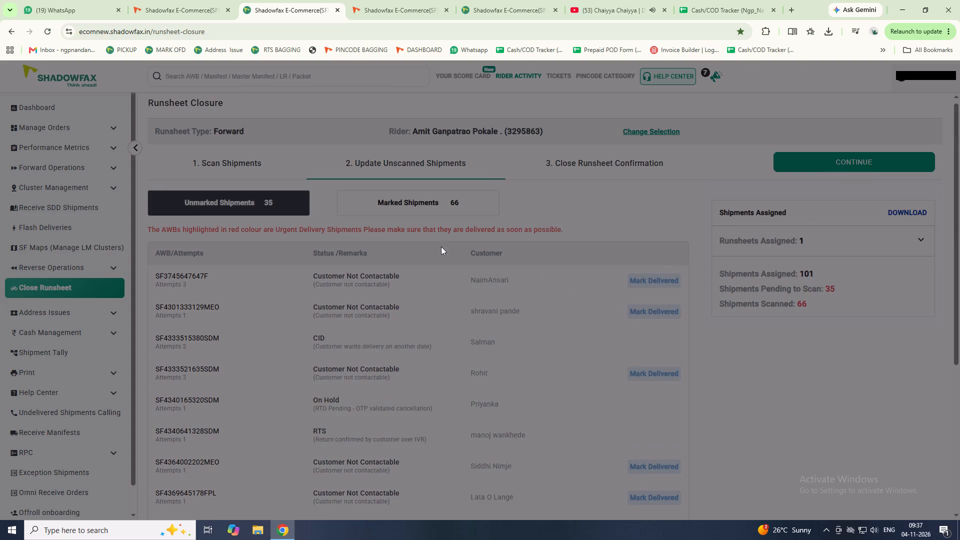
scroll(441, 246, "up", 4)
left_click(35, 106)
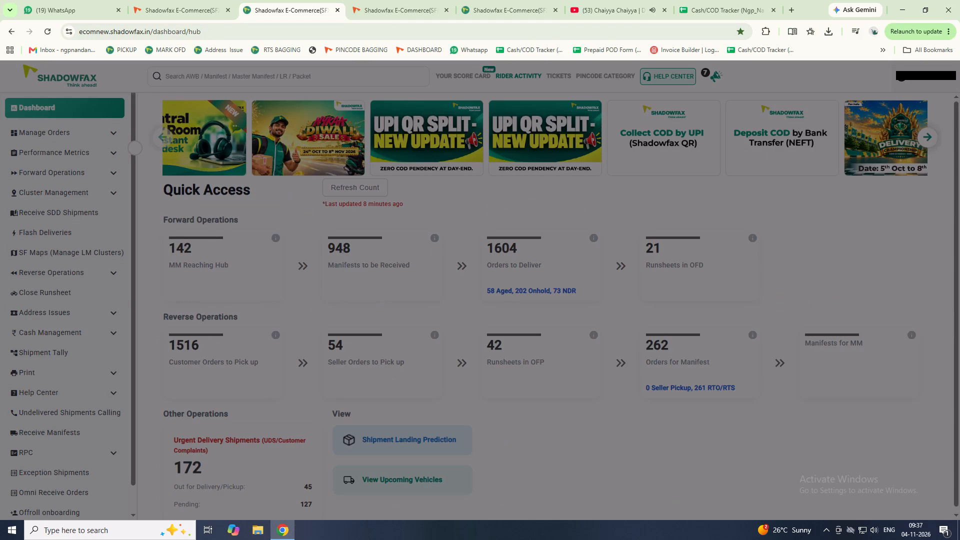
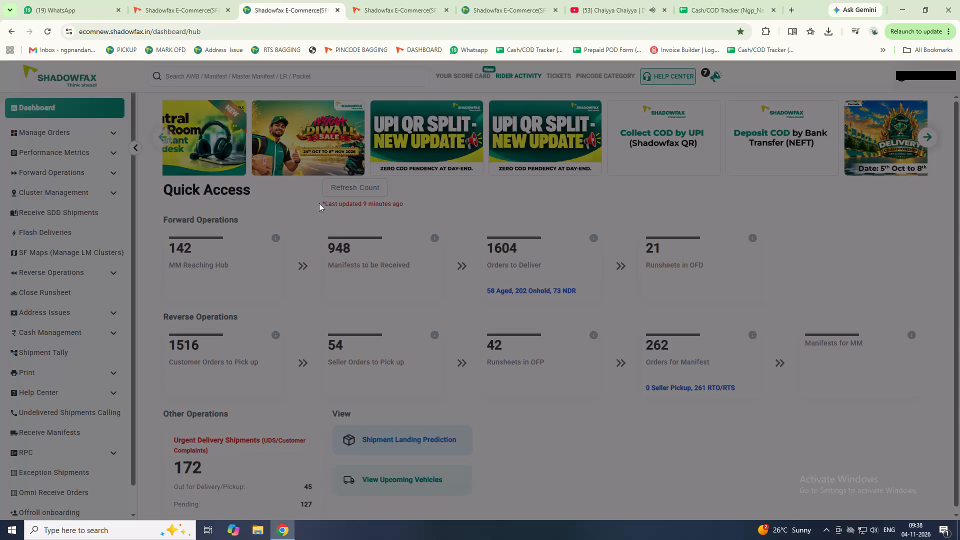
Refresh the Quick Access counts on the dashboard.
double_click(363, 188)
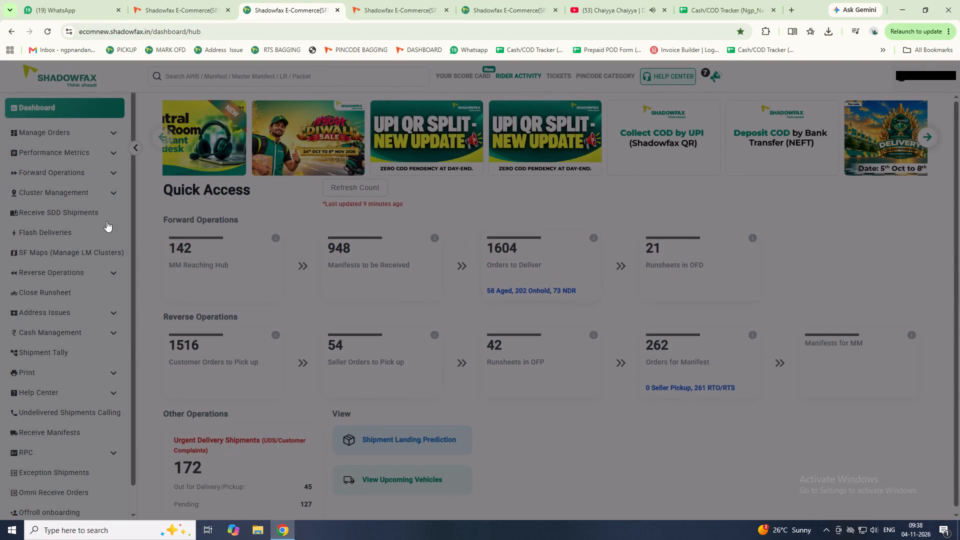
Open the Forward runsheet closure for the rider matching "deven" at its shipment scanning stage.
left_click(31, 290)
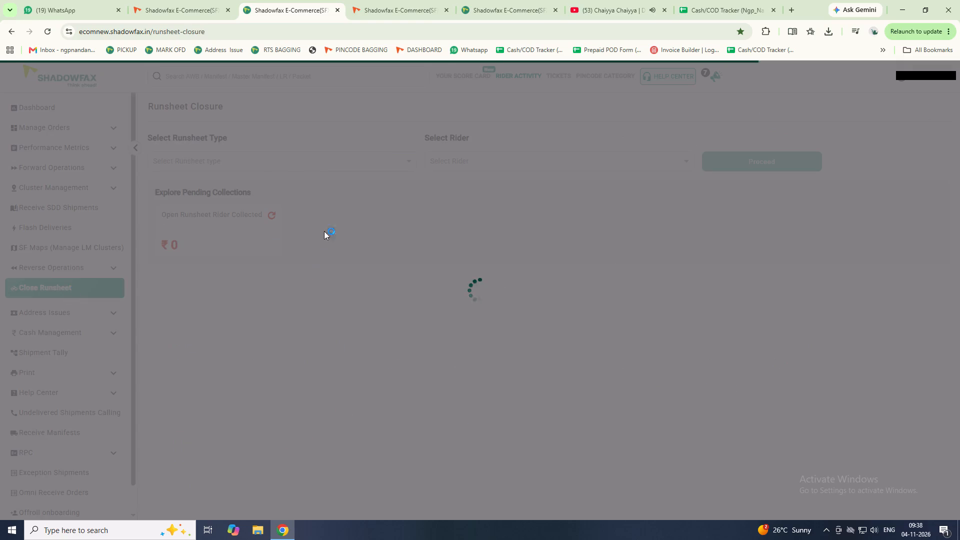
left_click(319, 158)
left_click(208, 184)
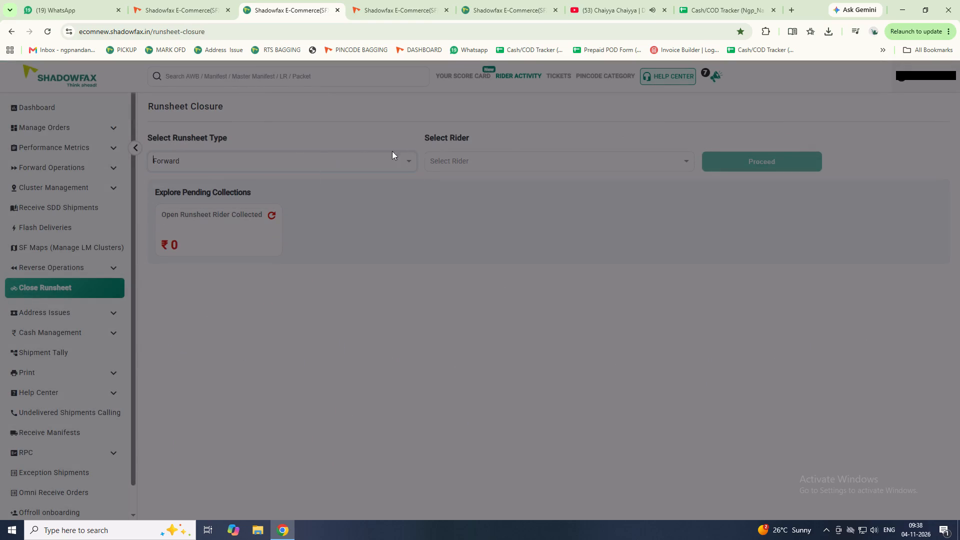
left_click(492, 166)
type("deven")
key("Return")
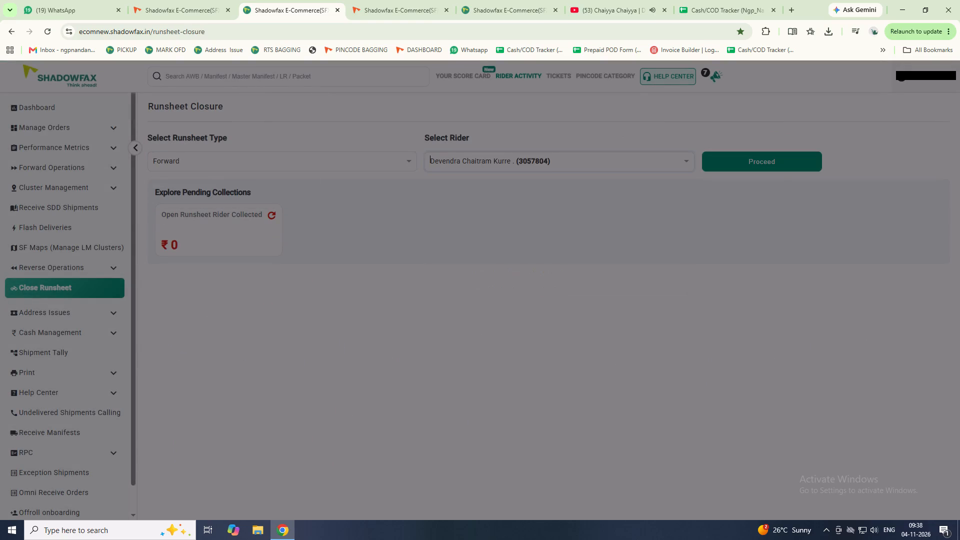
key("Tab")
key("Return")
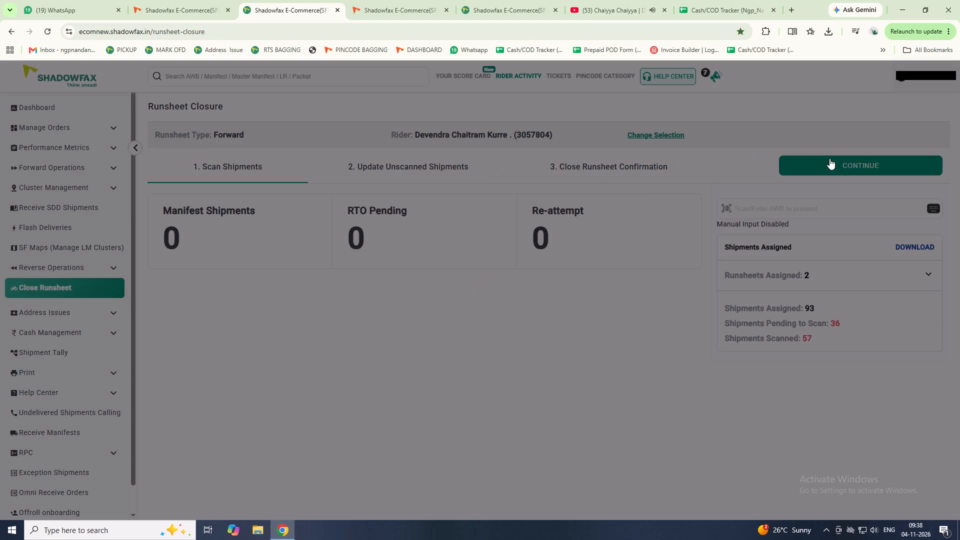
left_click(833, 168)
left_click(238, 160)
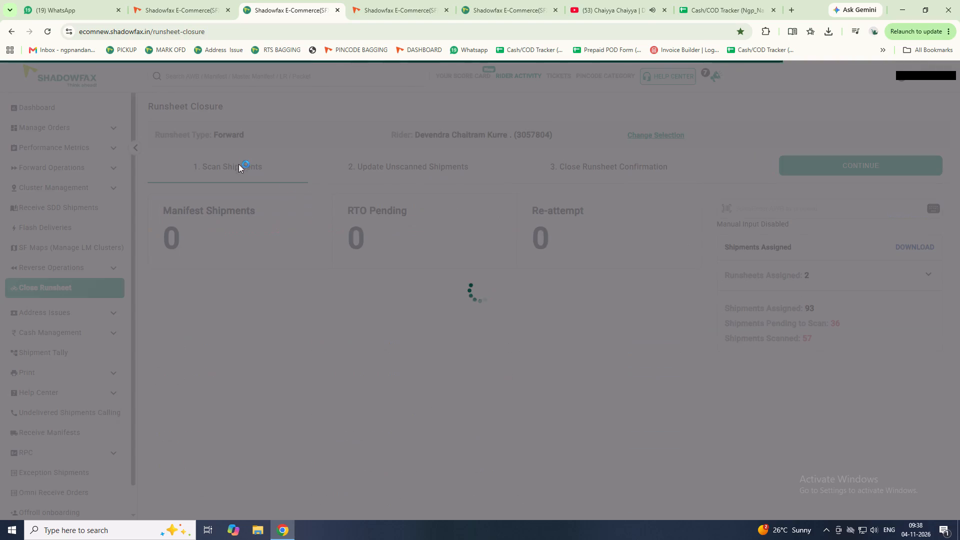
left_click(781, 211)
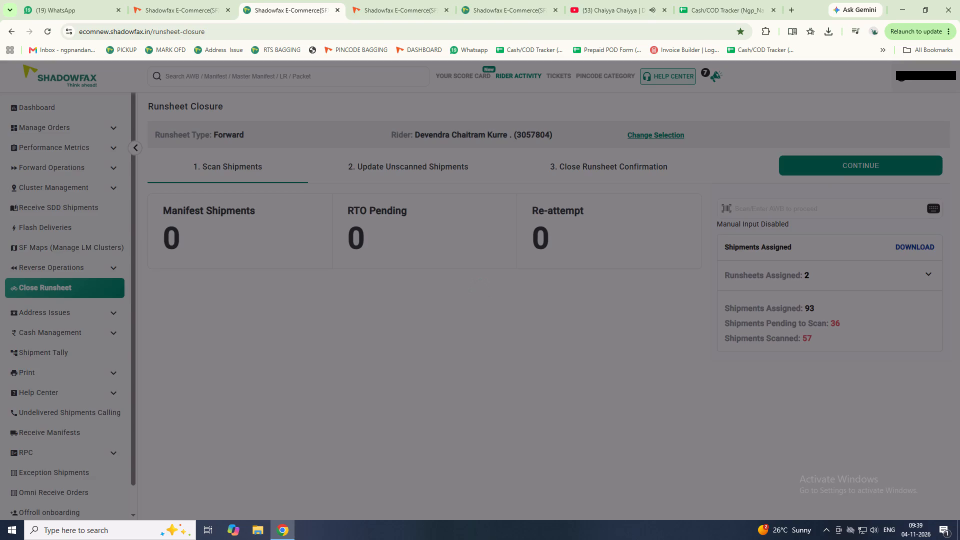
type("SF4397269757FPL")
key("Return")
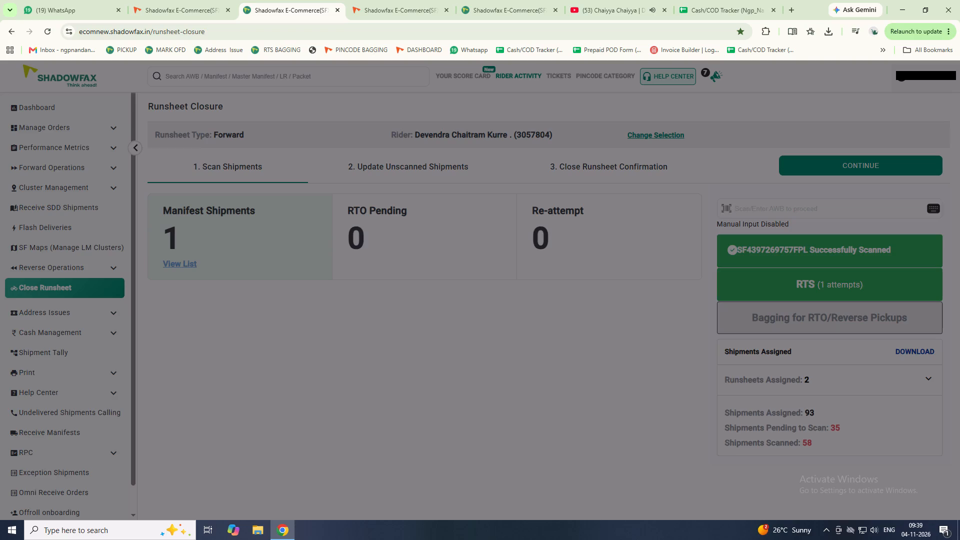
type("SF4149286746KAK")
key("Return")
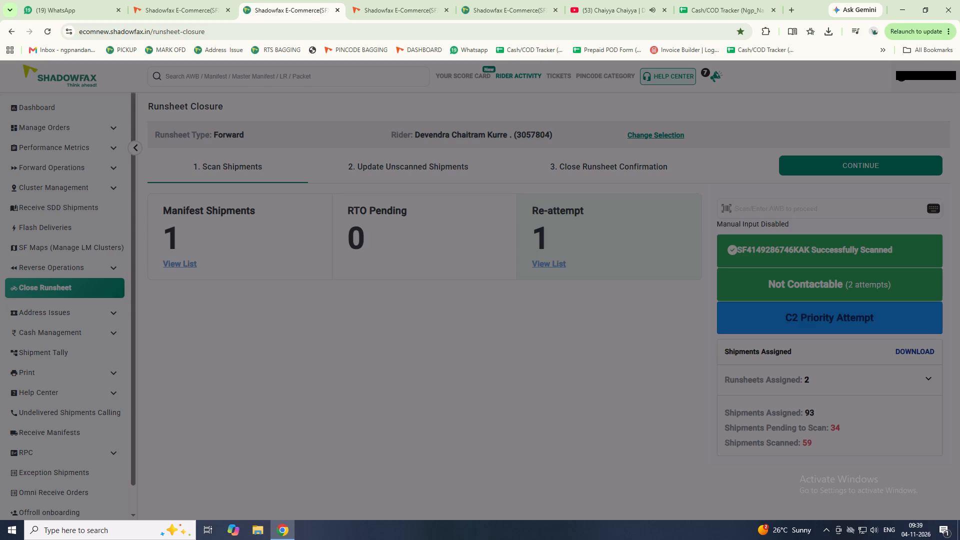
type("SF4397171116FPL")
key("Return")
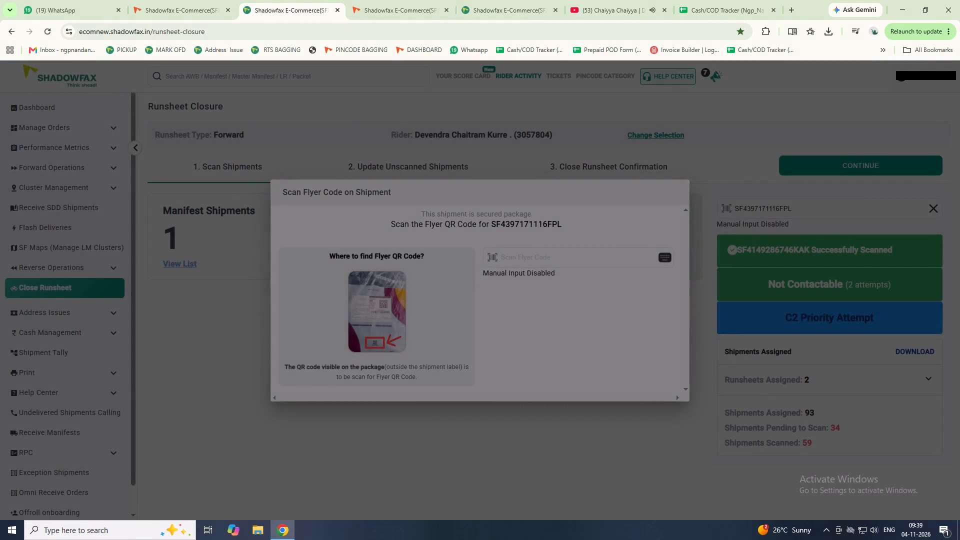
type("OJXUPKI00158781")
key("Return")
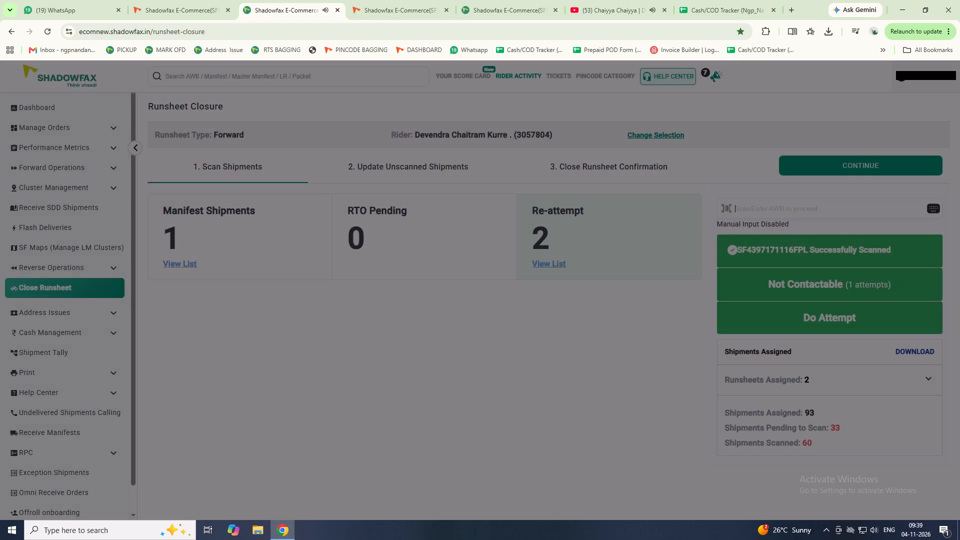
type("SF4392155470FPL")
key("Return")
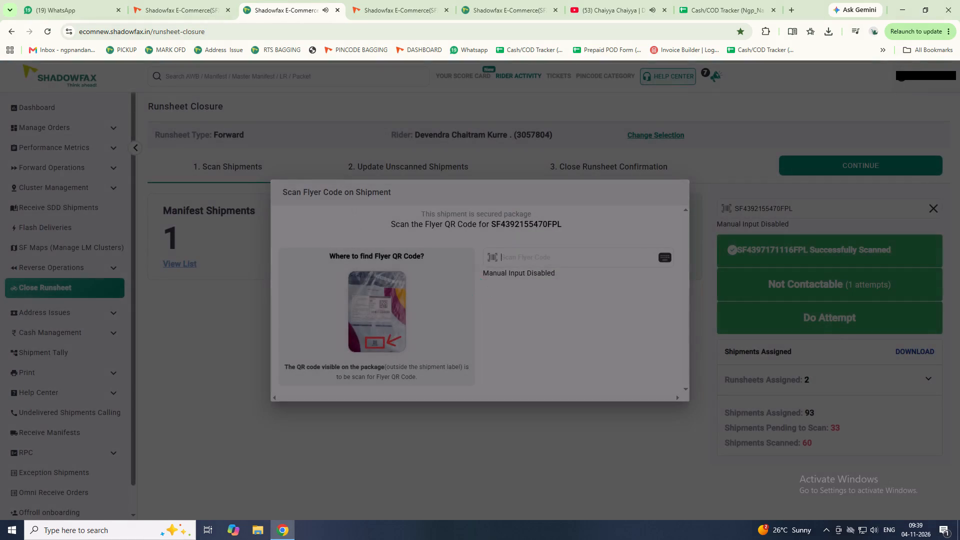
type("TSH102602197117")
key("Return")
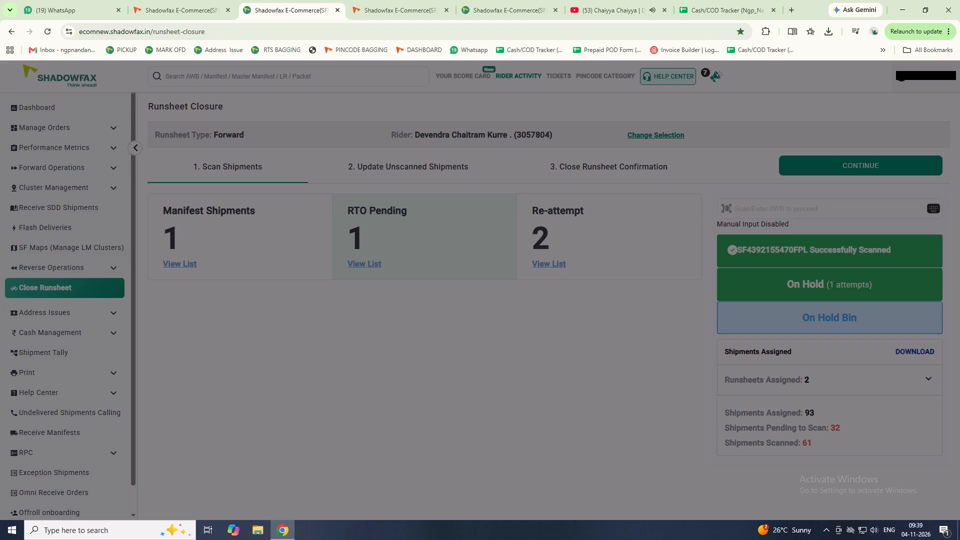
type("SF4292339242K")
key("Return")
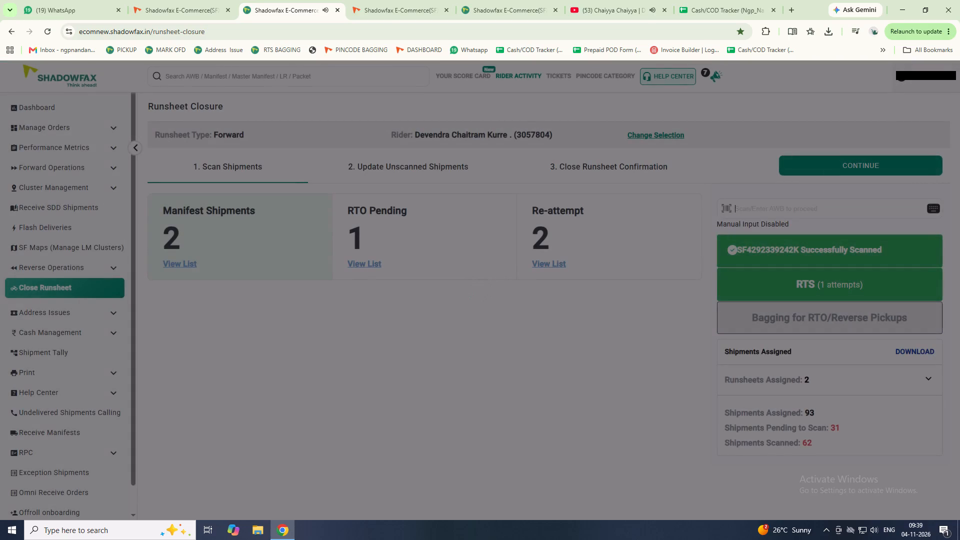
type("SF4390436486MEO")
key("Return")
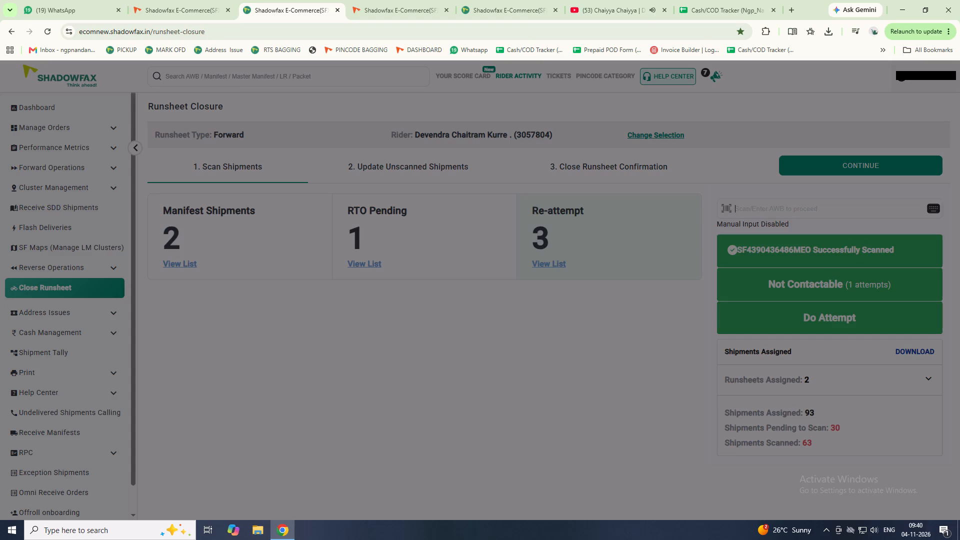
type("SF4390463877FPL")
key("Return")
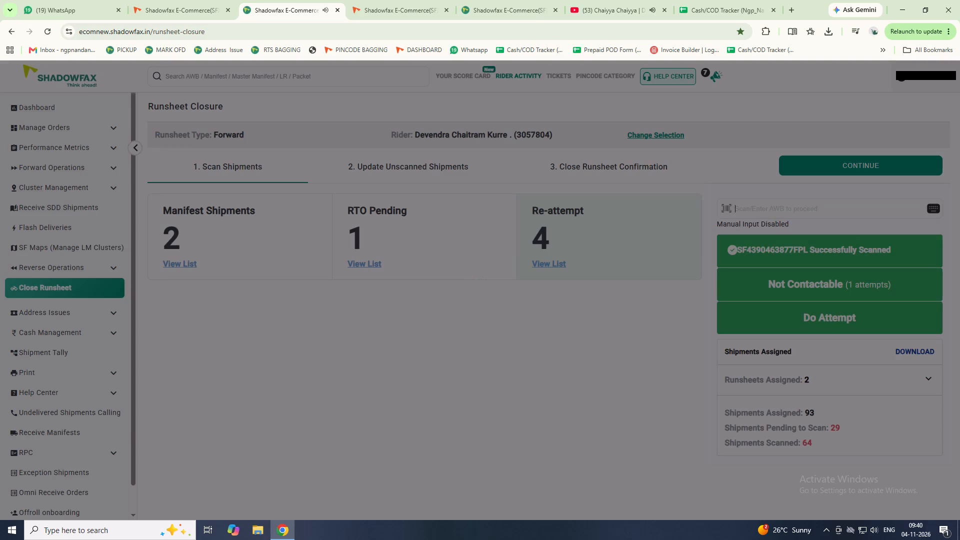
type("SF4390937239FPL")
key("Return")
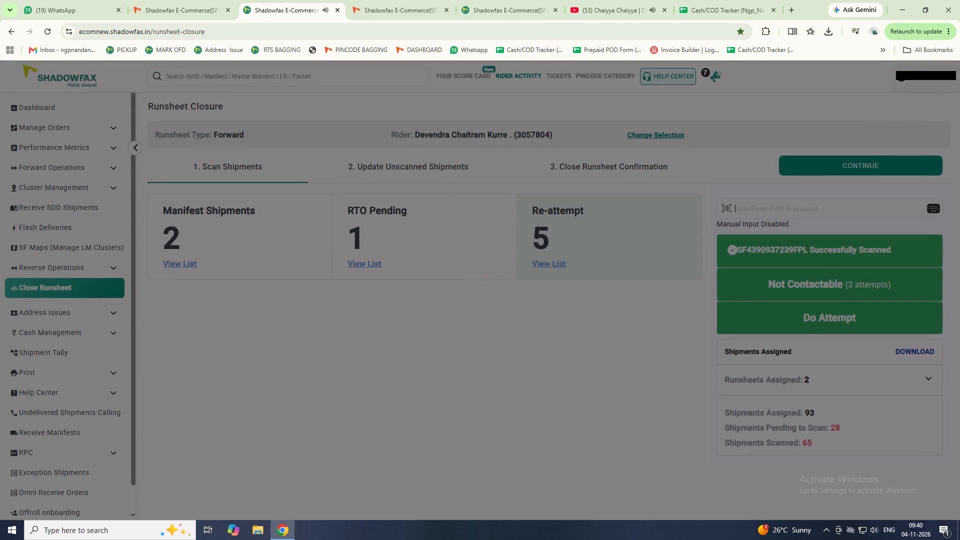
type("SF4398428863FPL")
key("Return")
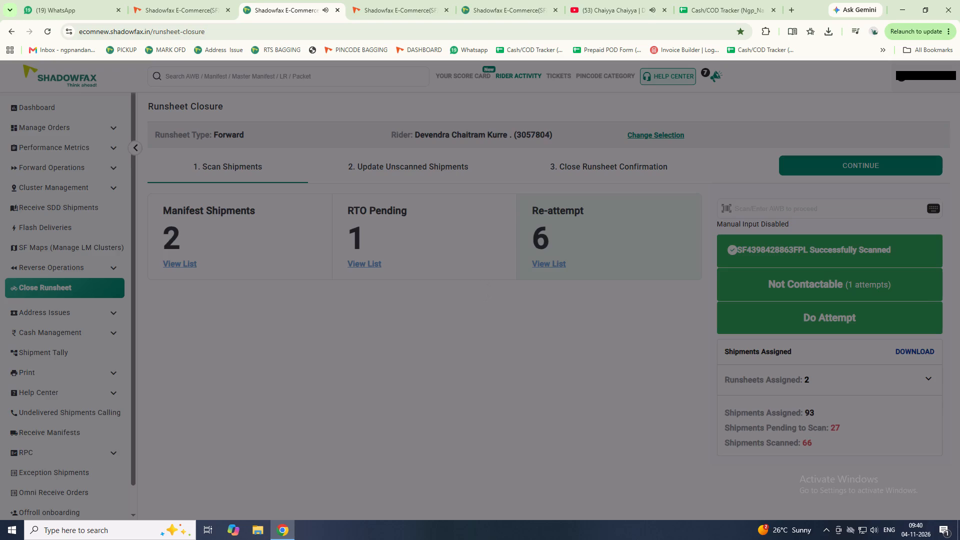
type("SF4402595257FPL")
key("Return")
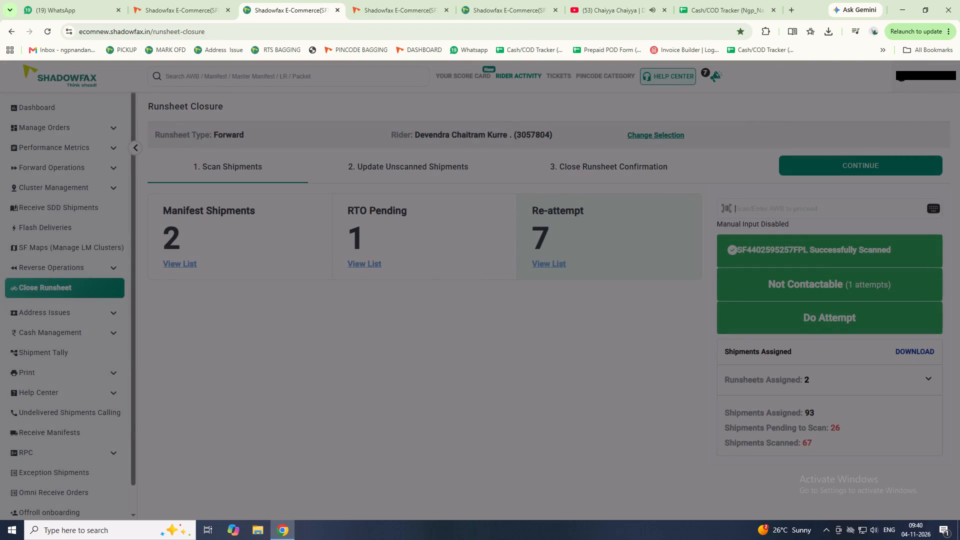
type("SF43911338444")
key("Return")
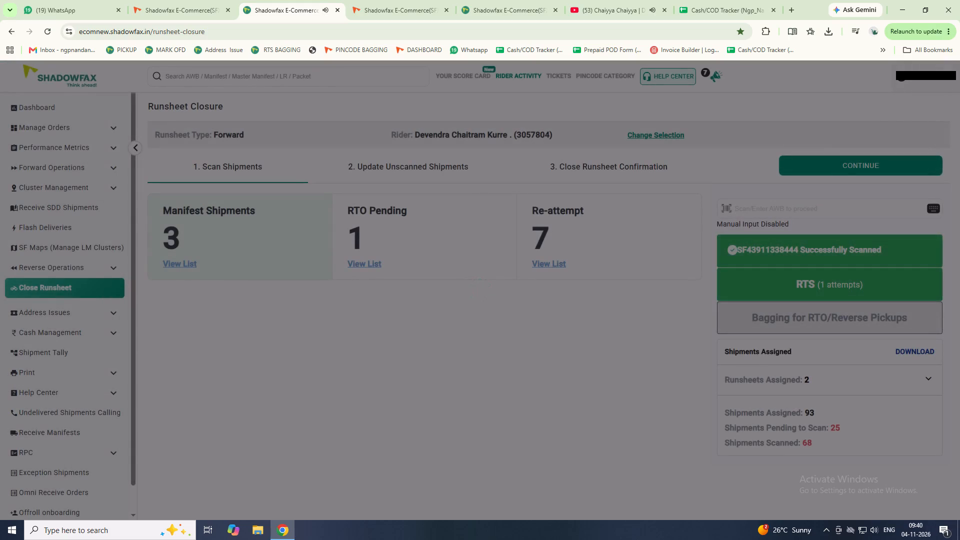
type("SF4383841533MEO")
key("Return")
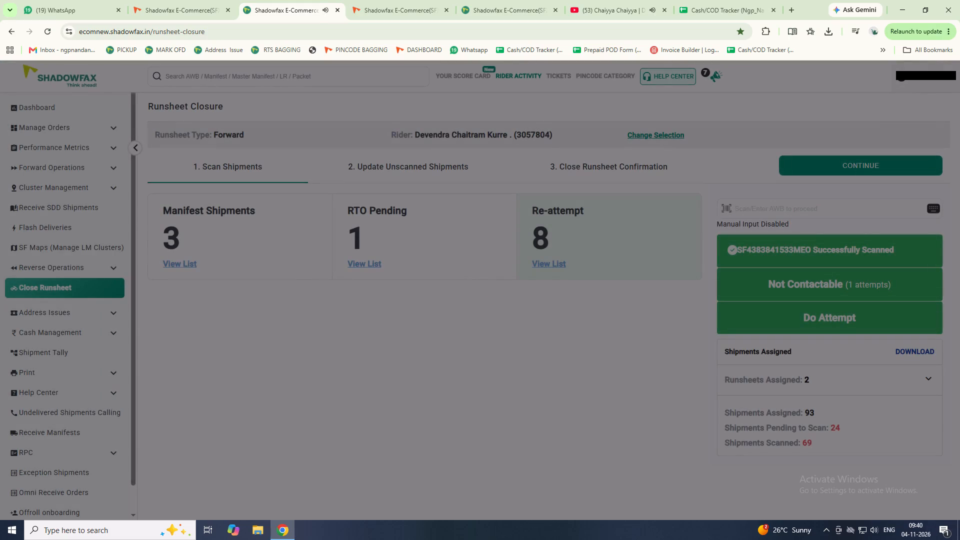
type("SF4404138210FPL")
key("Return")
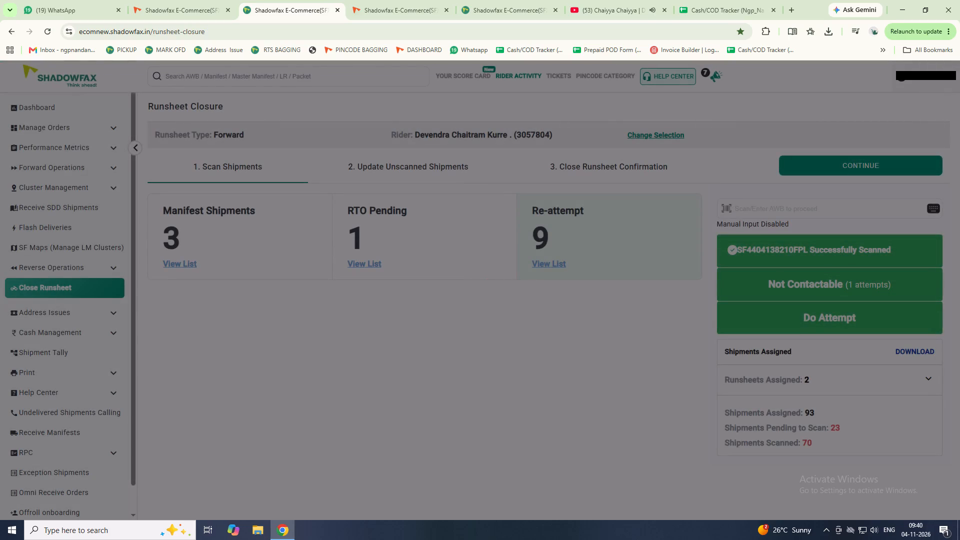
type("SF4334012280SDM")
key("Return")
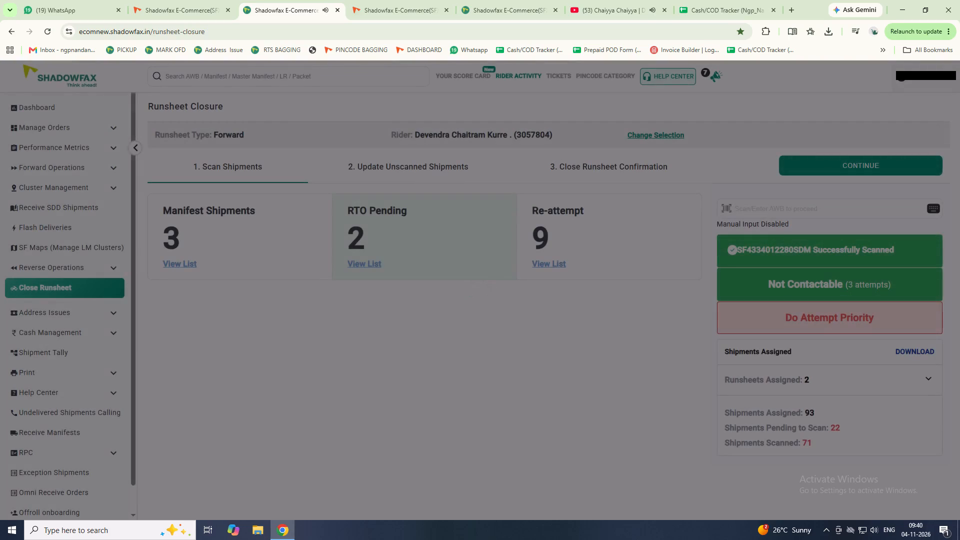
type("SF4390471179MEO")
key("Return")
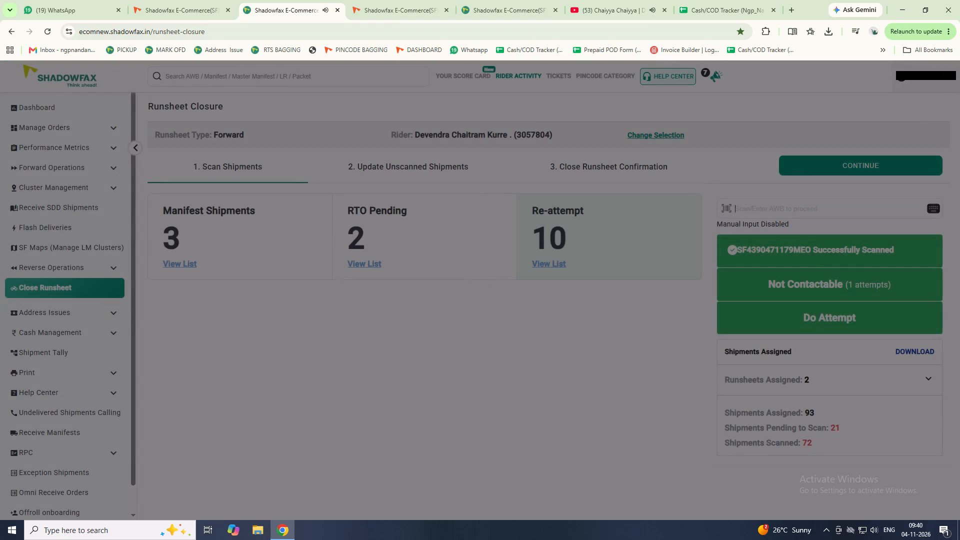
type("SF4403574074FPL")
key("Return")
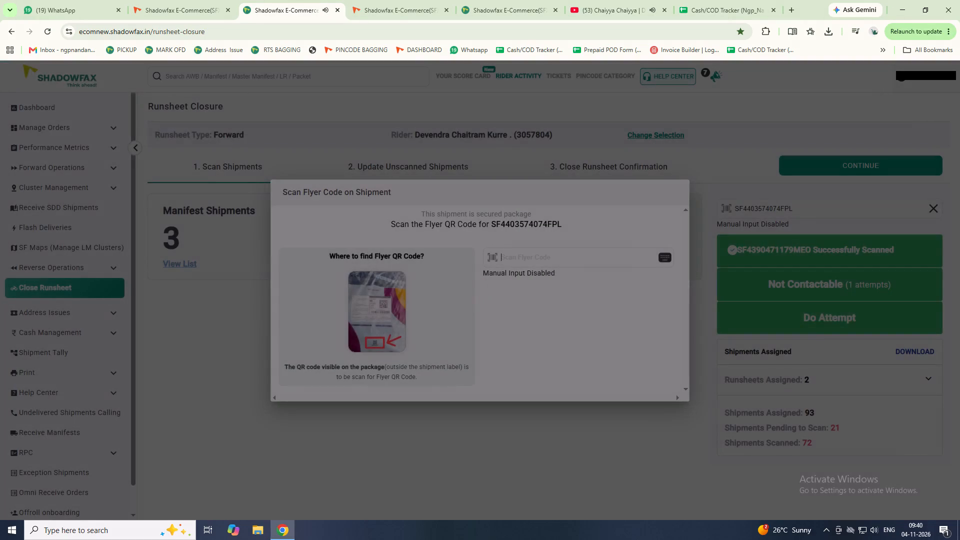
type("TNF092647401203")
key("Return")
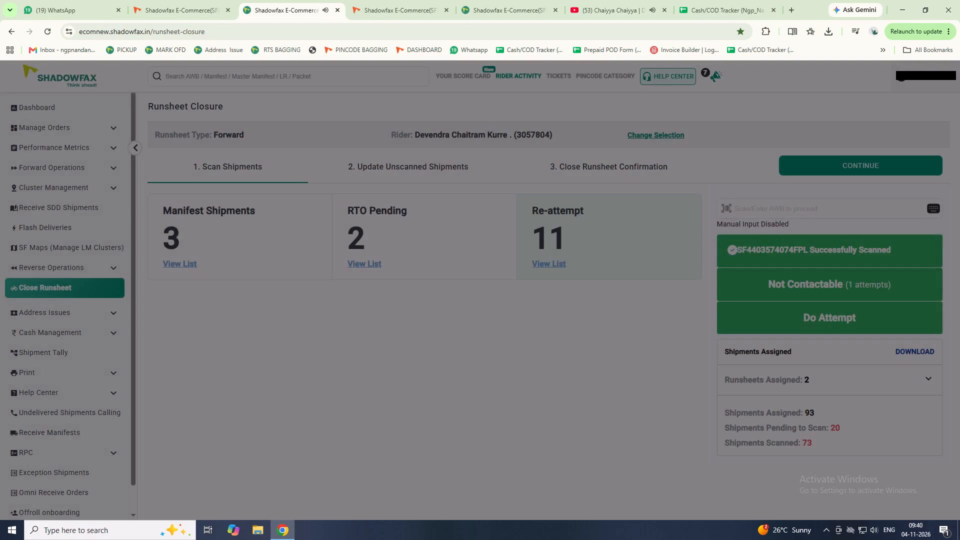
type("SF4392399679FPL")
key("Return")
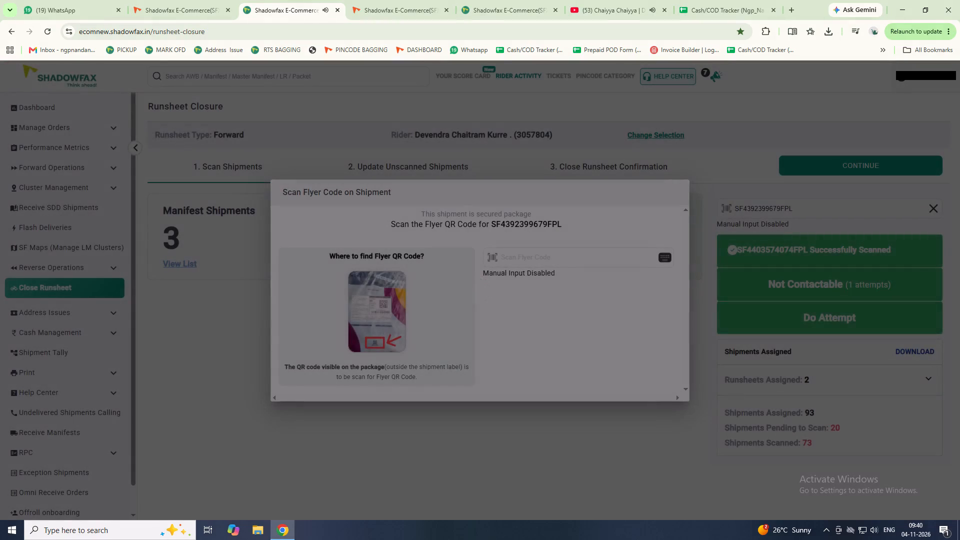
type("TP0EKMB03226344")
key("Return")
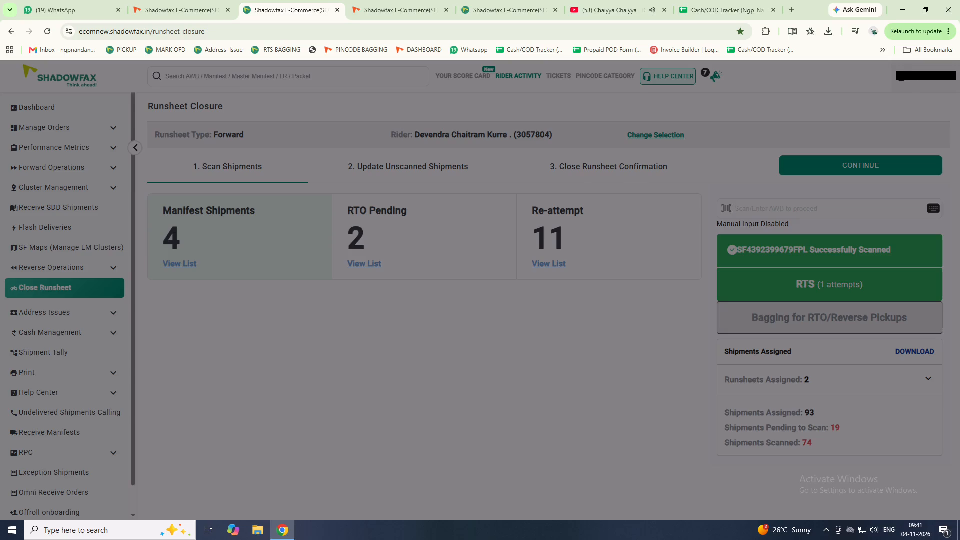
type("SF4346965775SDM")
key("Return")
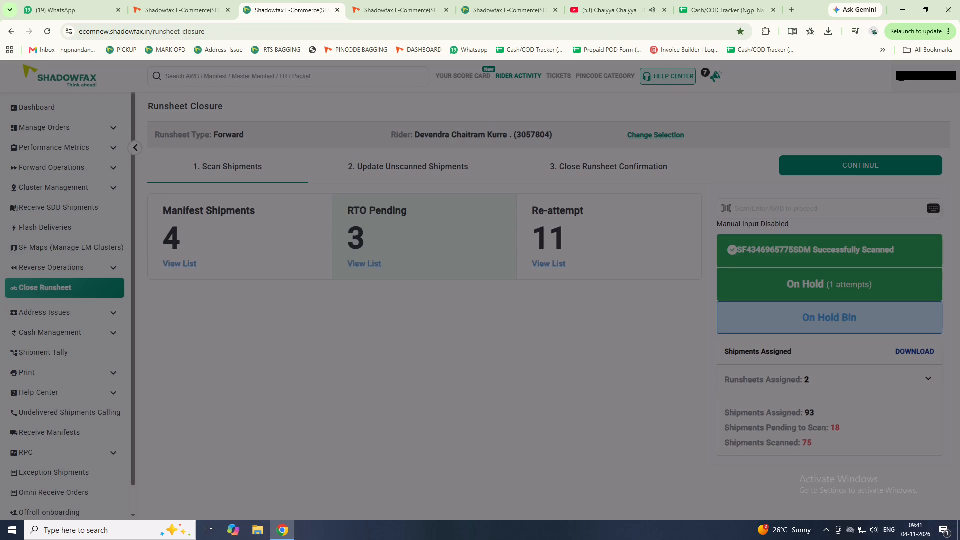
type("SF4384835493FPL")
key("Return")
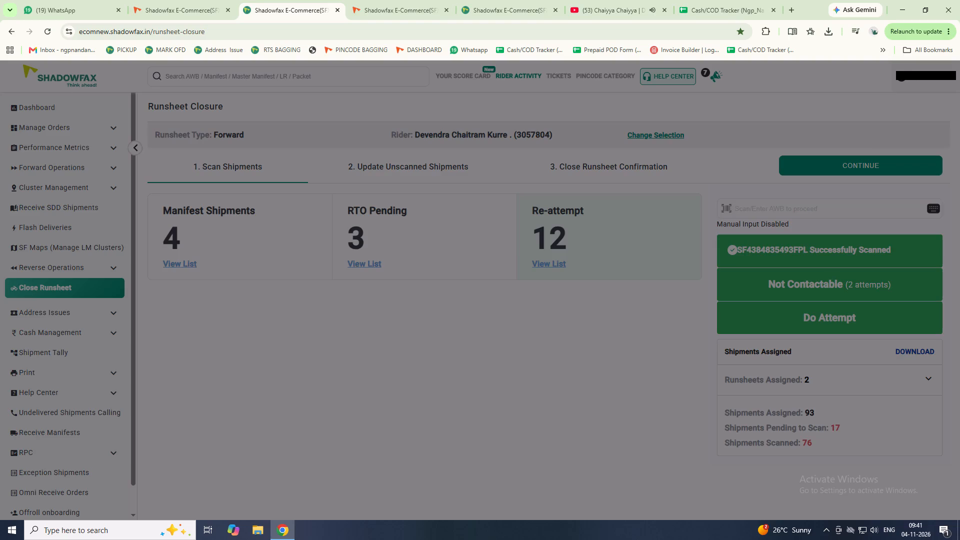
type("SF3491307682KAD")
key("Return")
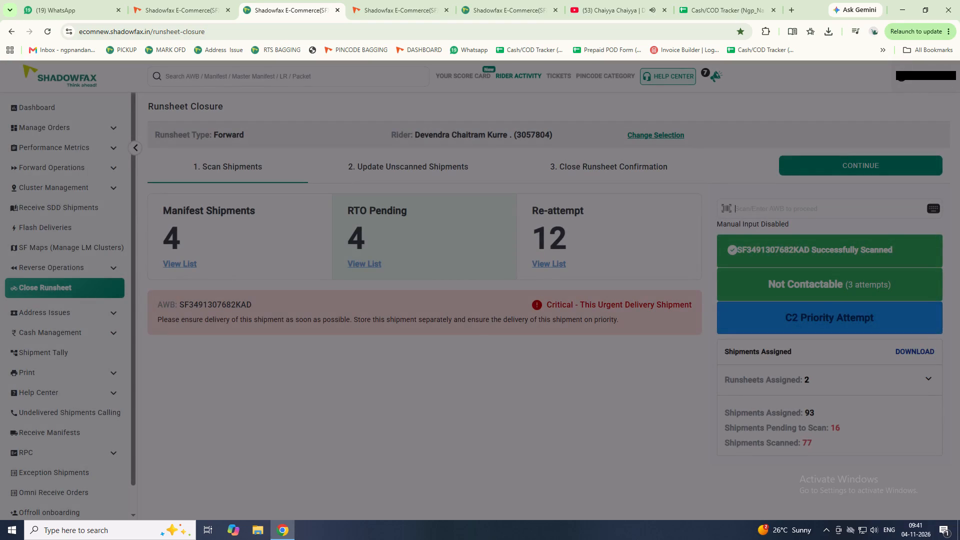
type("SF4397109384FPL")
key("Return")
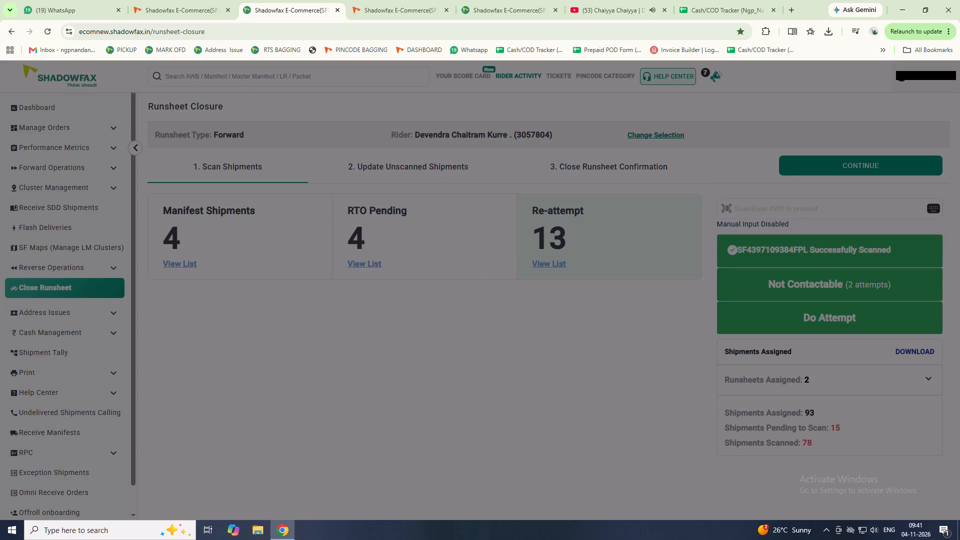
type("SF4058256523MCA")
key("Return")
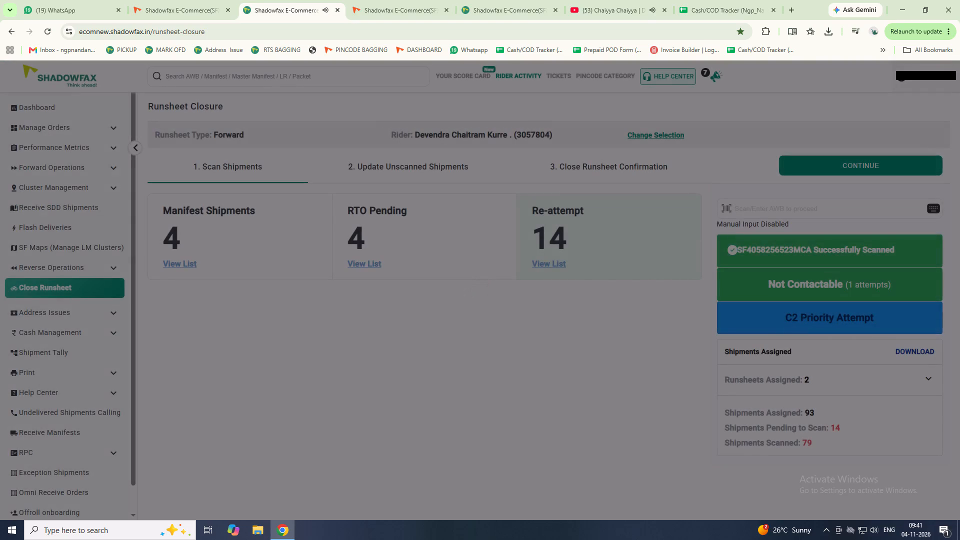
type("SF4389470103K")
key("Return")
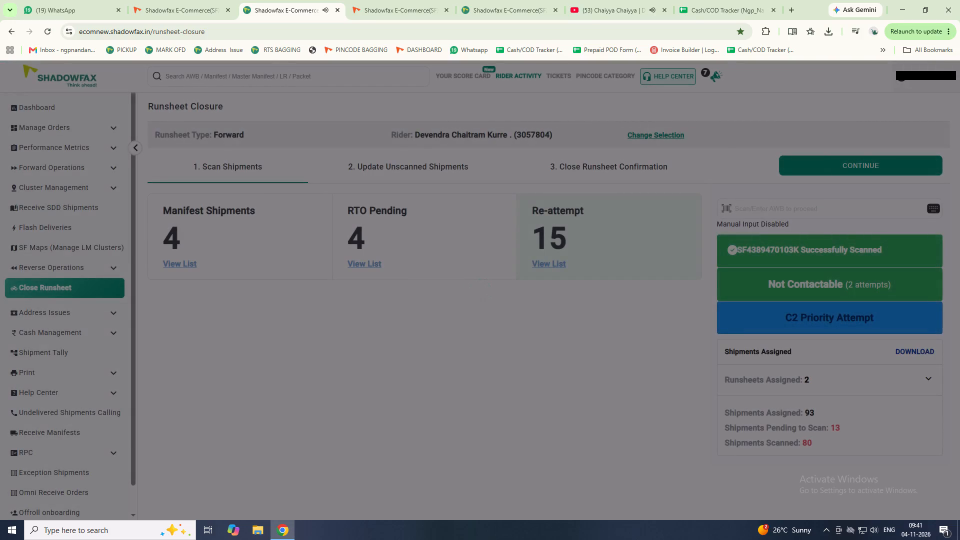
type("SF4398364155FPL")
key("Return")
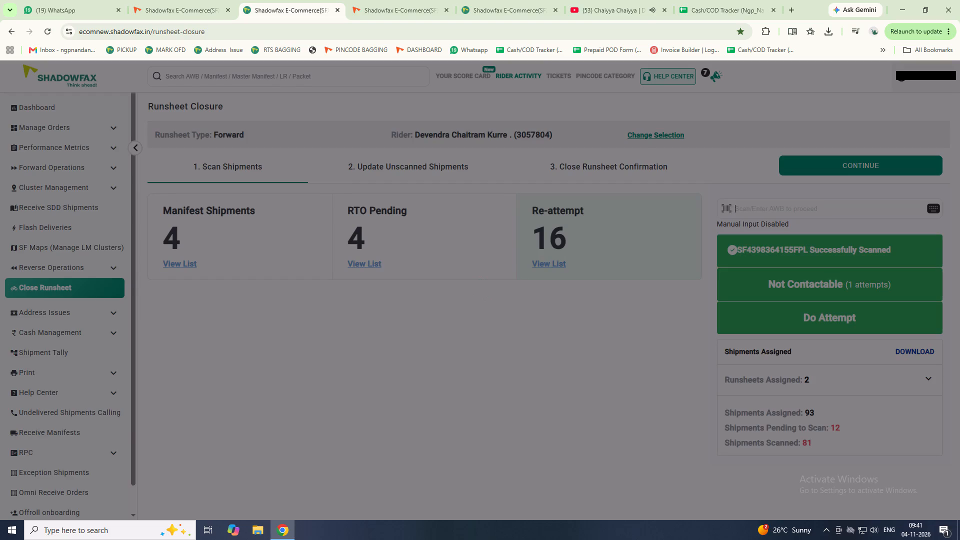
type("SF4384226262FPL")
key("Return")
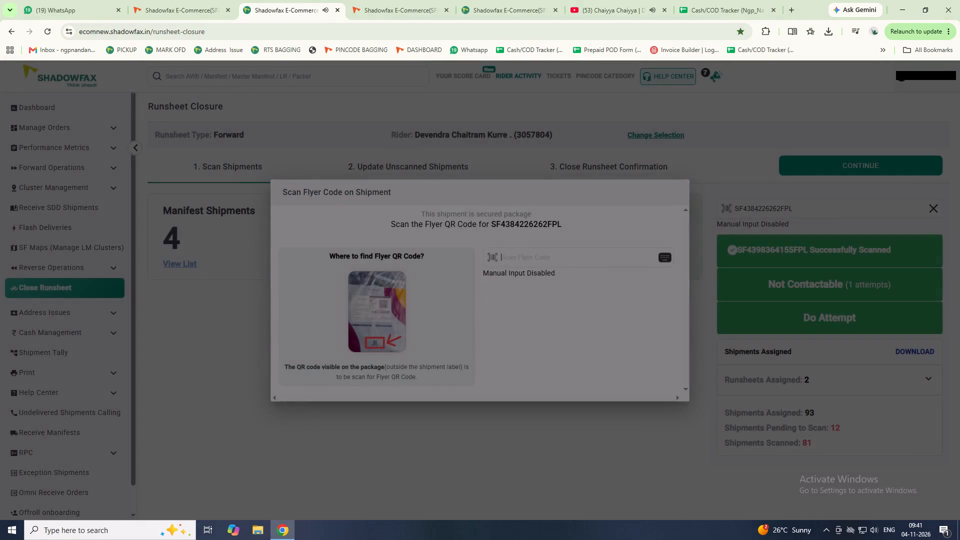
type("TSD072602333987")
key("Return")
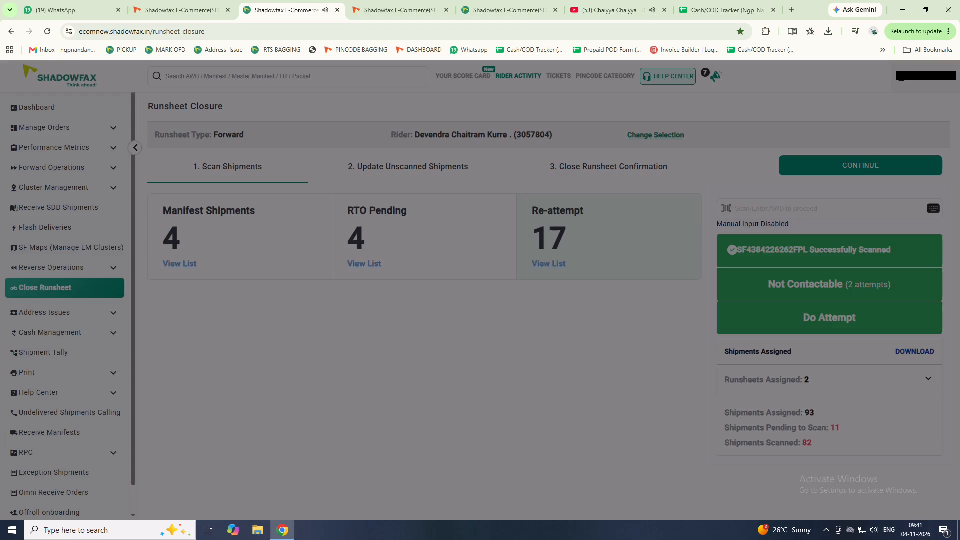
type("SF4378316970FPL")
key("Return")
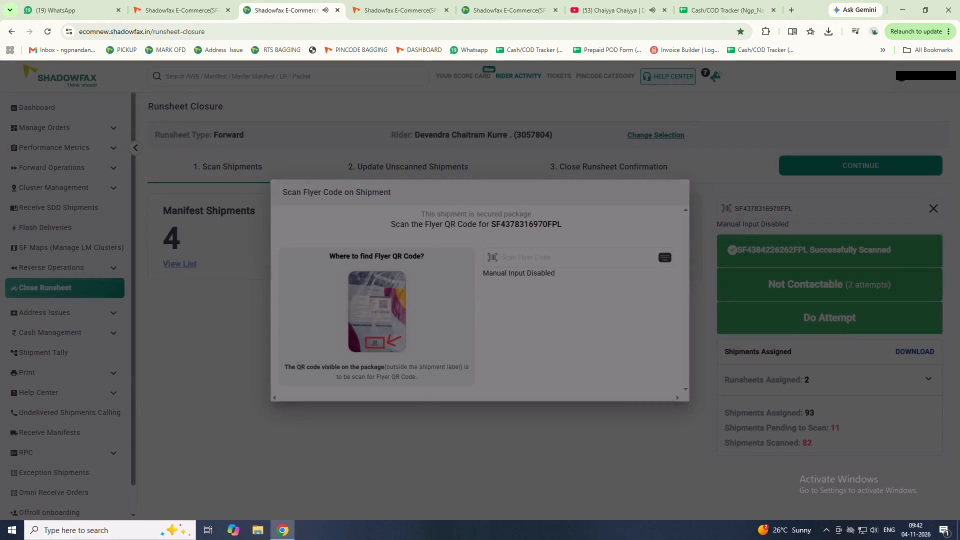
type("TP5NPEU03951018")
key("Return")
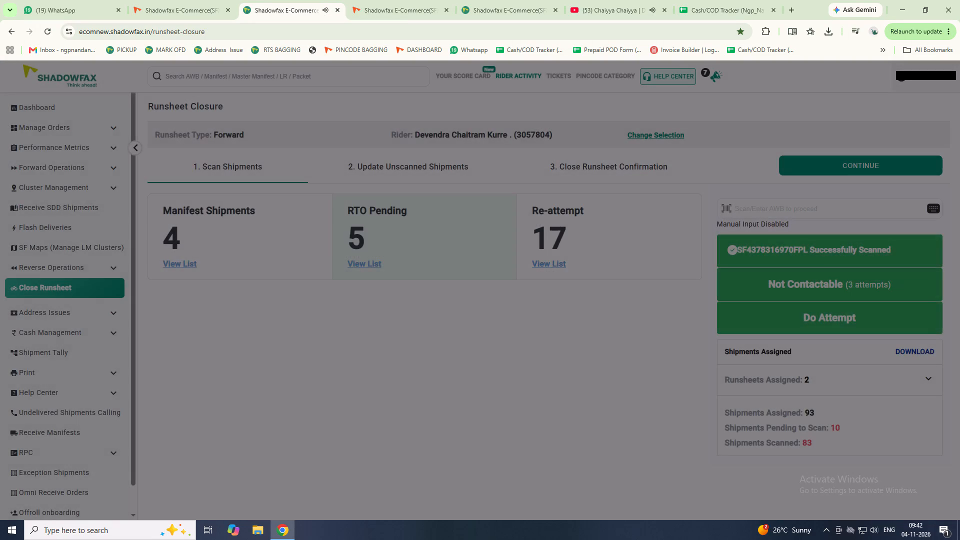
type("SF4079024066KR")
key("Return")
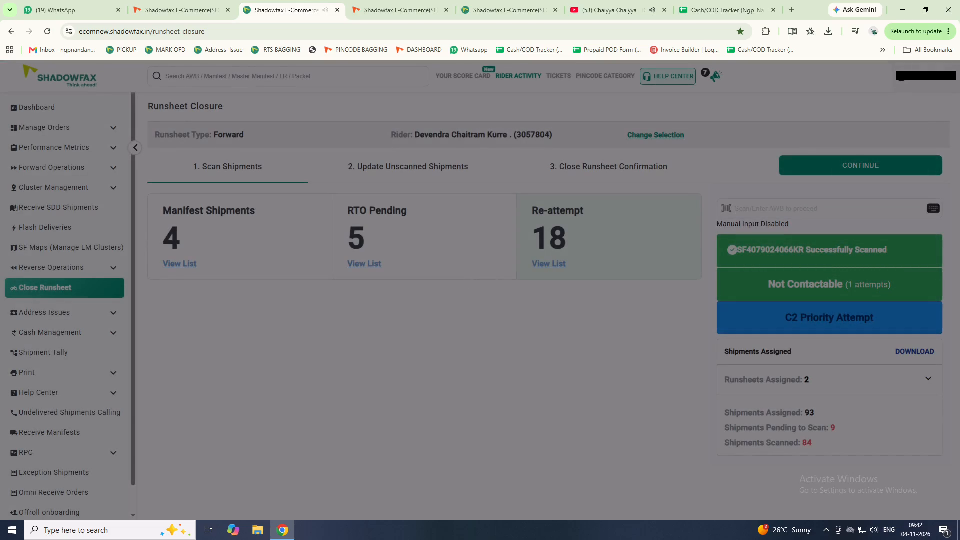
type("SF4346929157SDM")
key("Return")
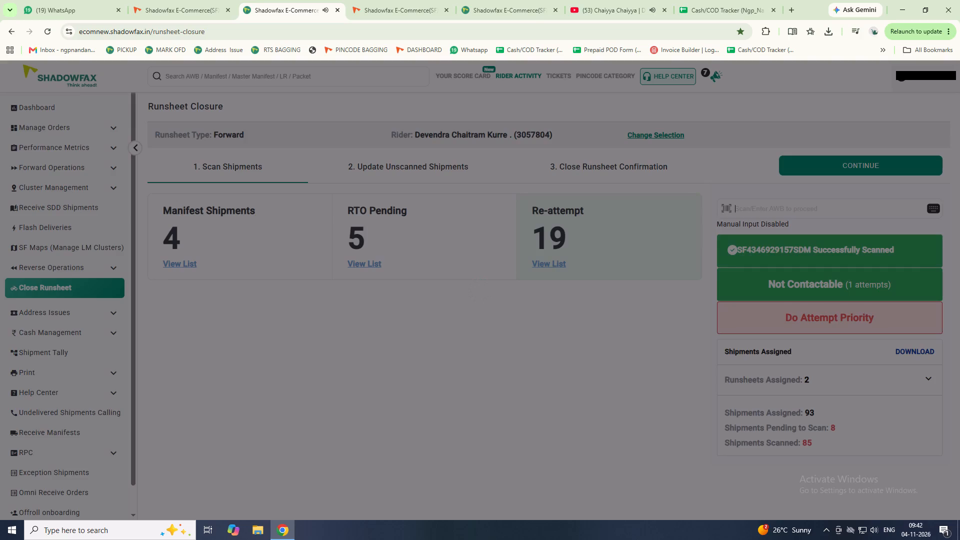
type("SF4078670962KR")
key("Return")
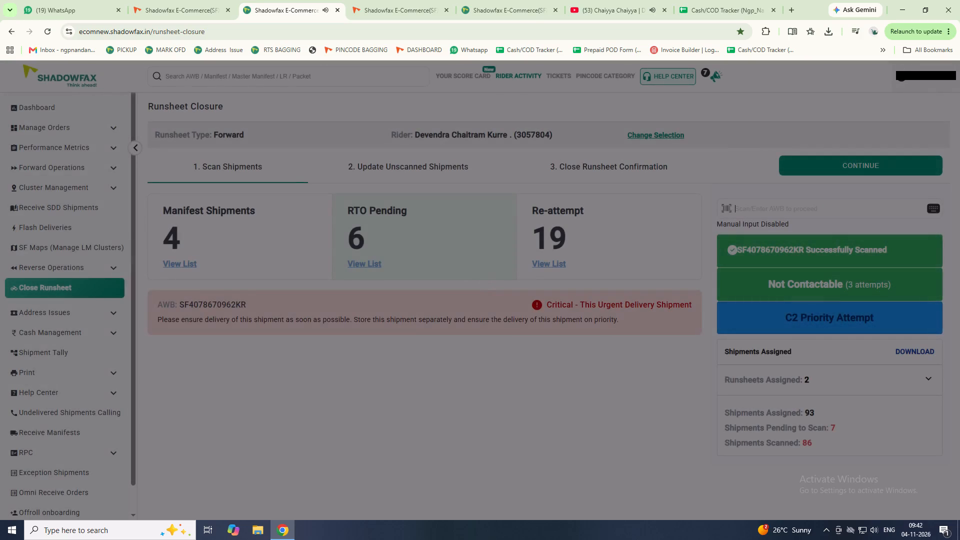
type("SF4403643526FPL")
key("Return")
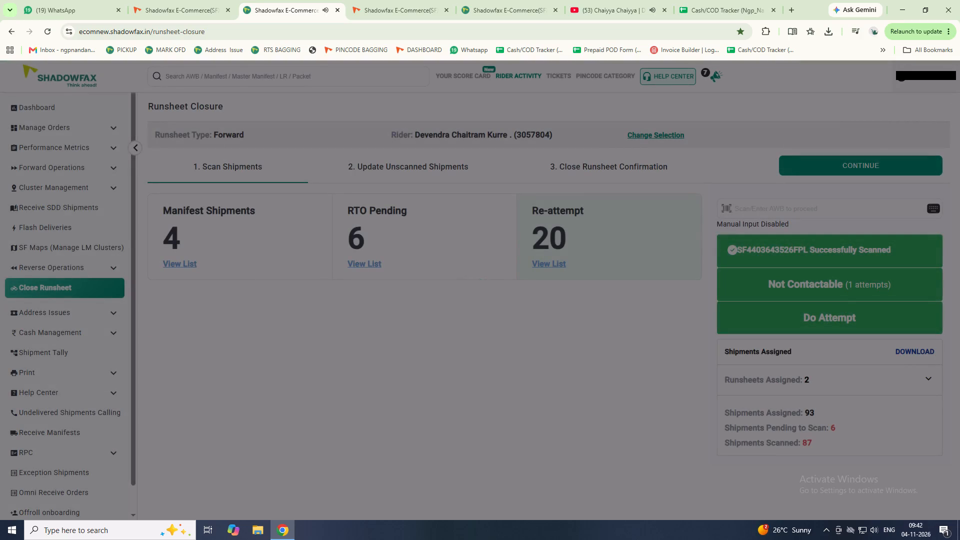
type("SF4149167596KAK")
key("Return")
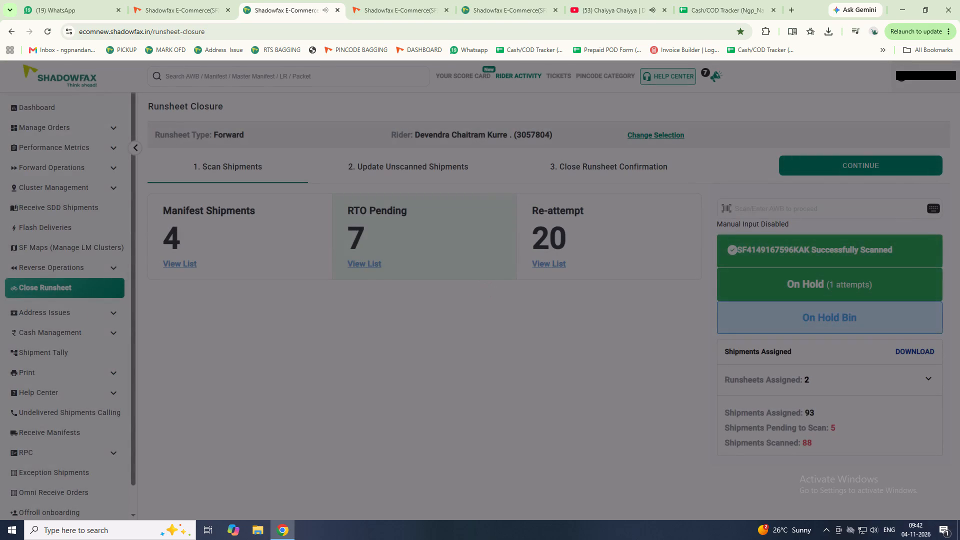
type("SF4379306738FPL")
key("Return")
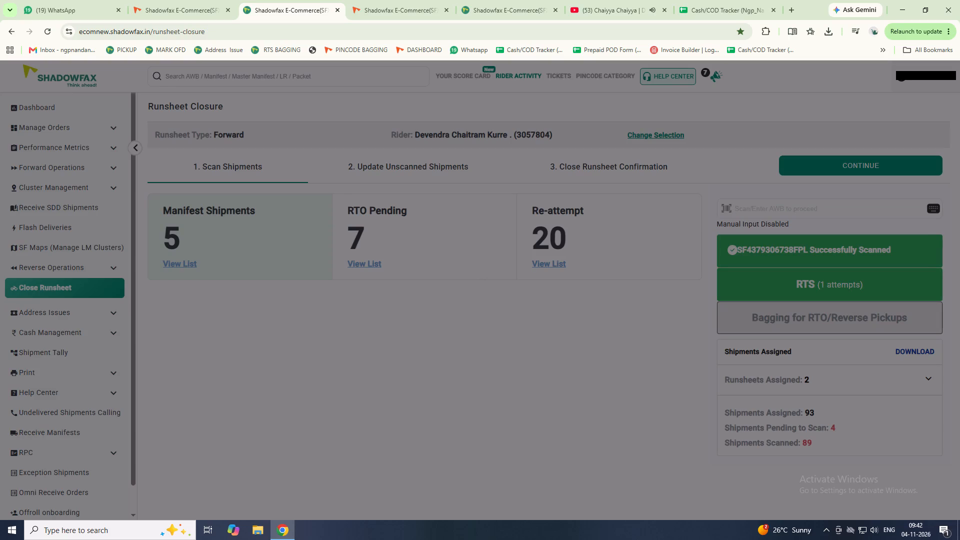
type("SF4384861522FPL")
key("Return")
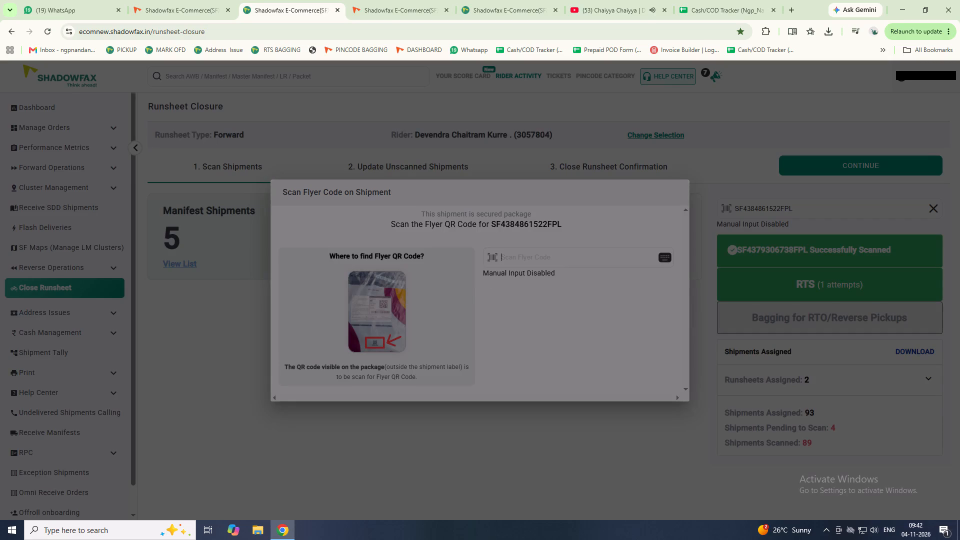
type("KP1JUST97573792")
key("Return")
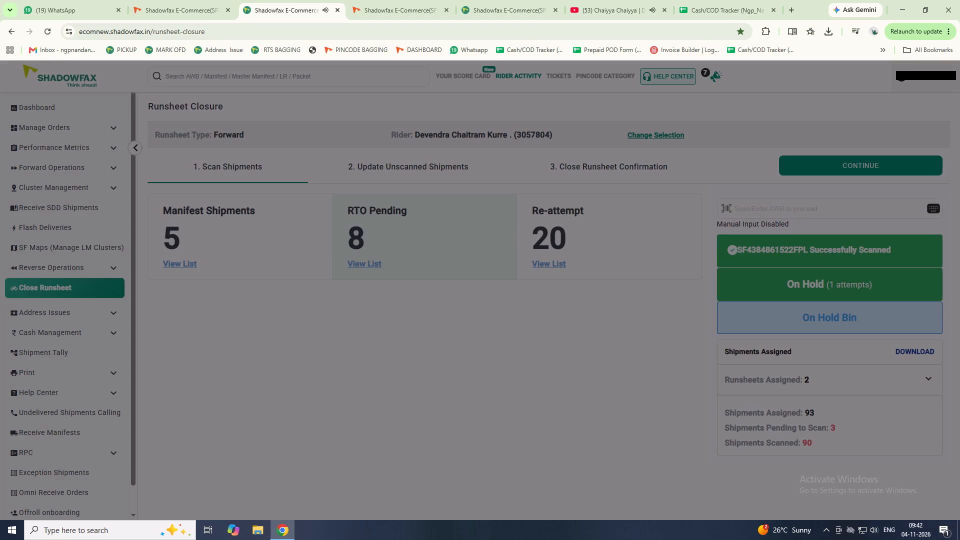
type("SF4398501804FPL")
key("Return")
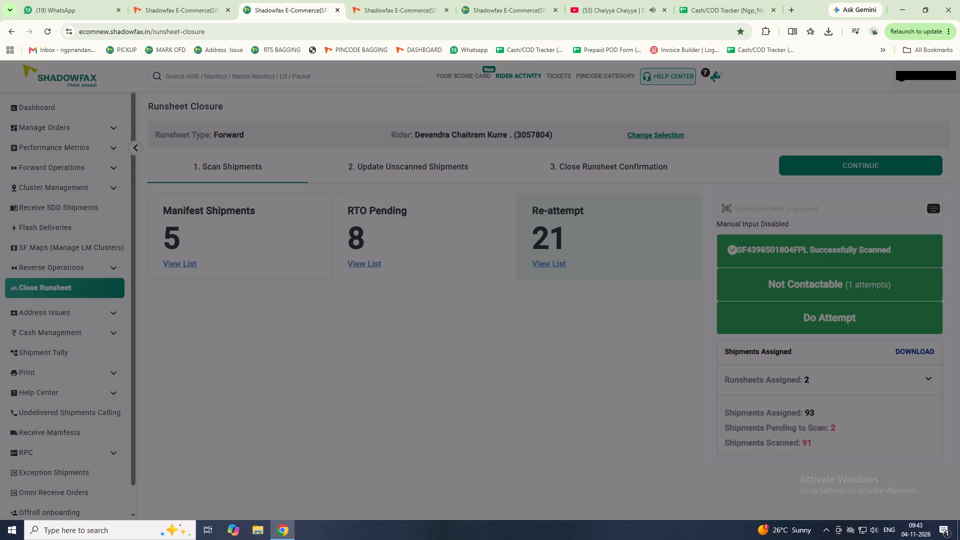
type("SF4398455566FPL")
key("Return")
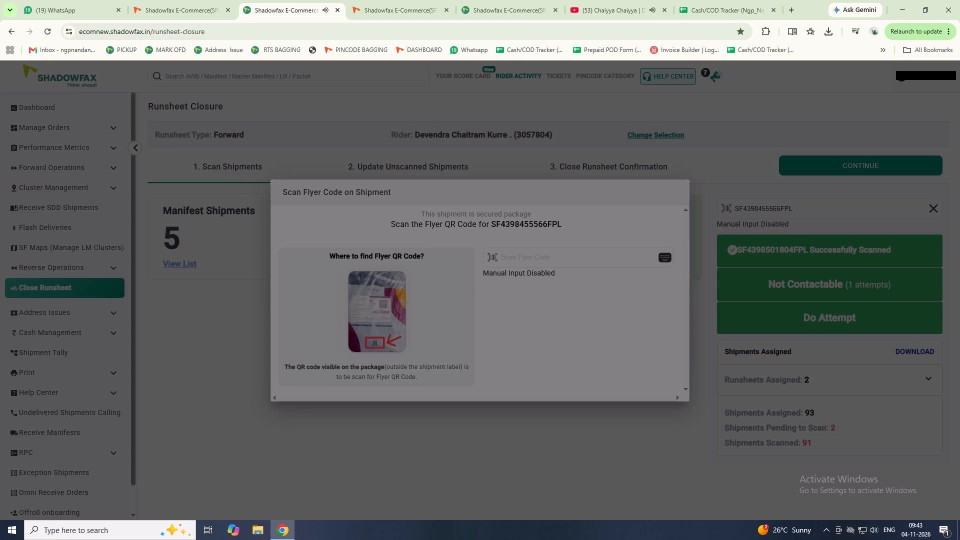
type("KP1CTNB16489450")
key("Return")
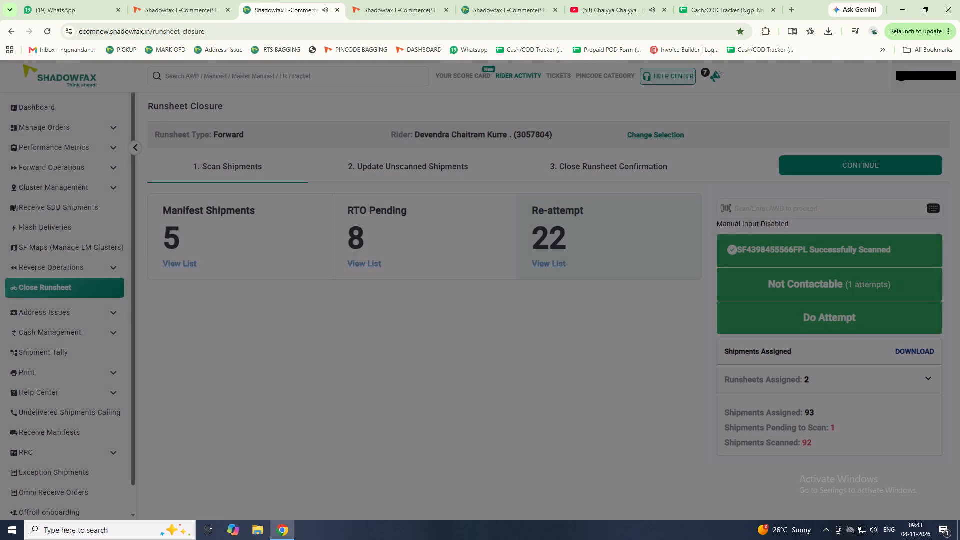
left_click(870, 167)
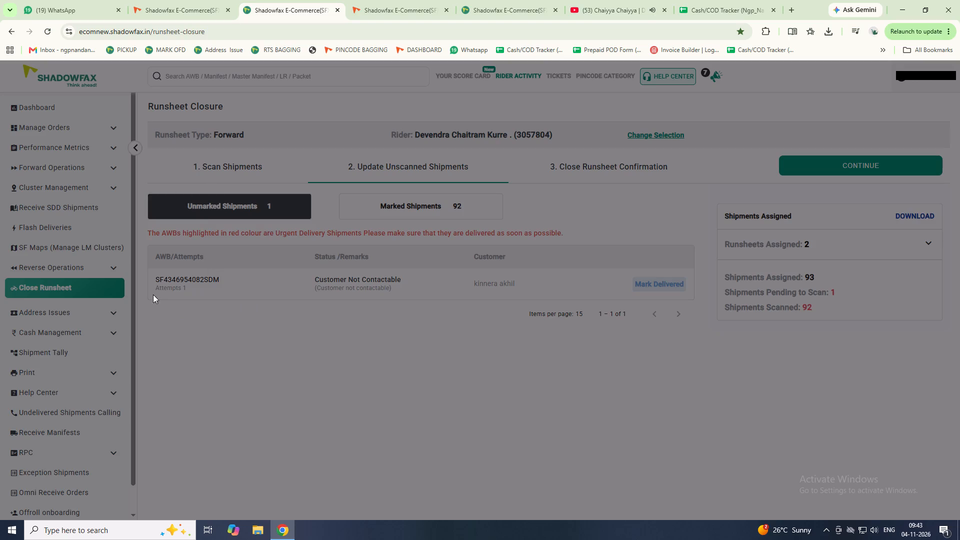
double_click(188, 275)
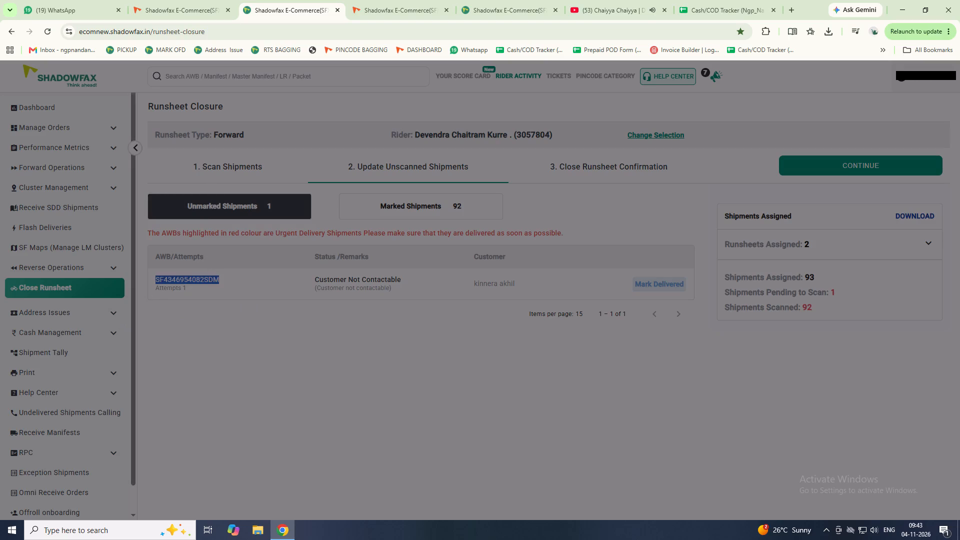
key("ctrl+c")
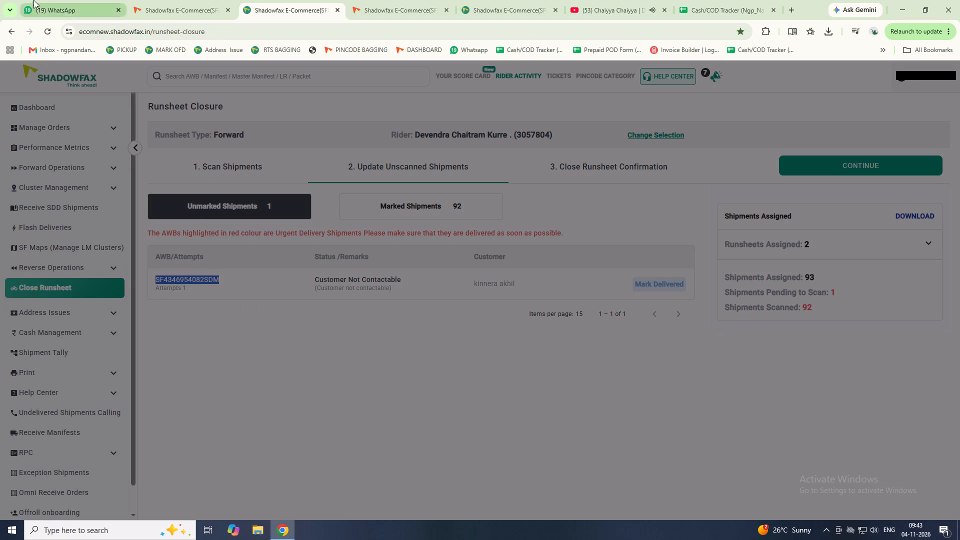